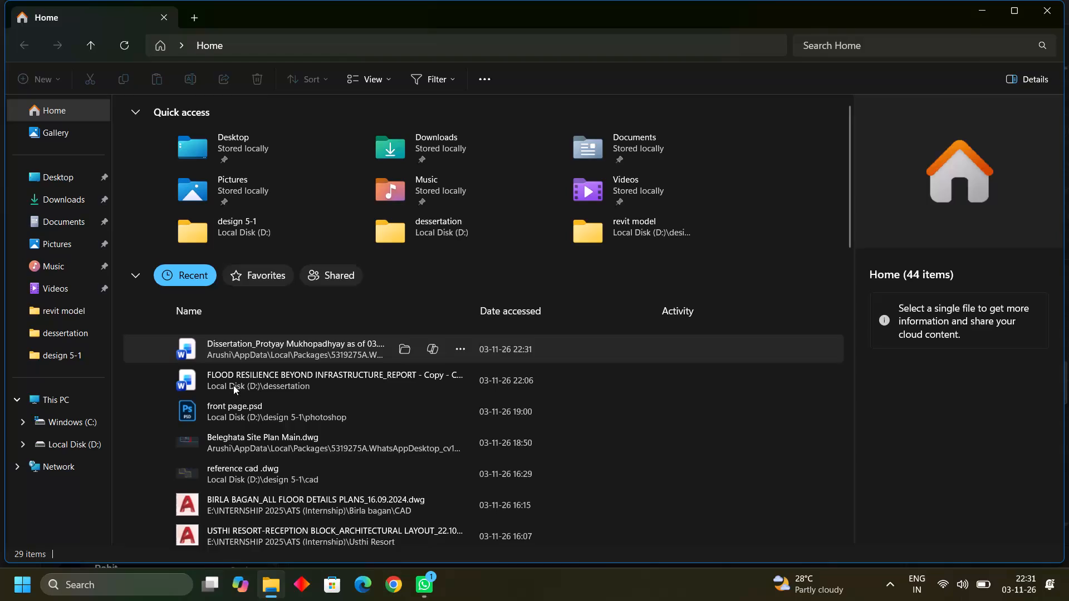
# Open the recent document "FLOOD RESILIENCE BEYOND INFRASTRUCTURE_REPORT - Copy - Copy" in Word.
pyautogui.doubleClick(233, 387)
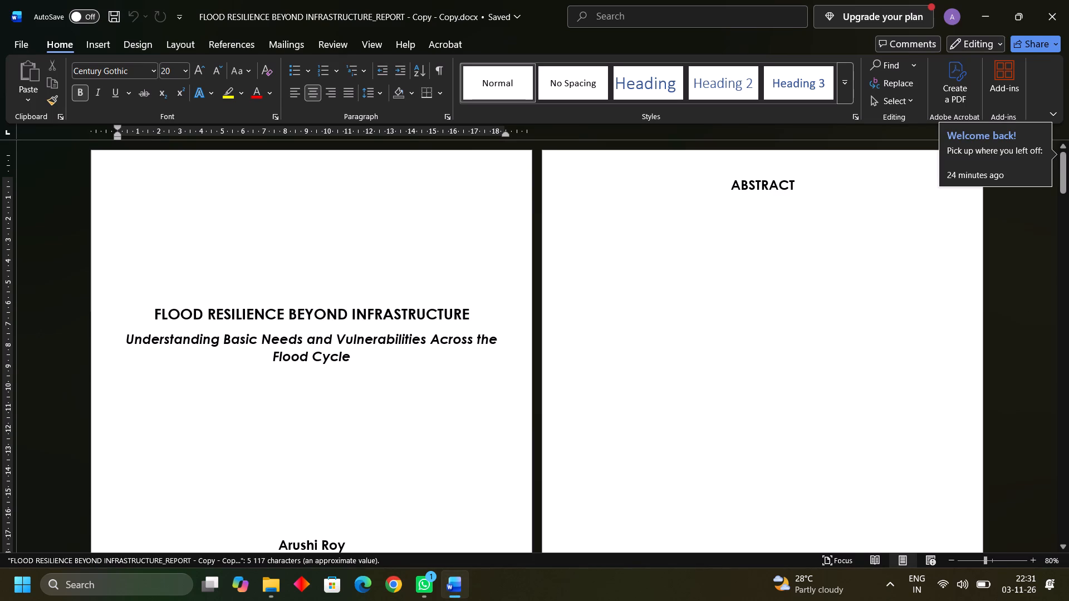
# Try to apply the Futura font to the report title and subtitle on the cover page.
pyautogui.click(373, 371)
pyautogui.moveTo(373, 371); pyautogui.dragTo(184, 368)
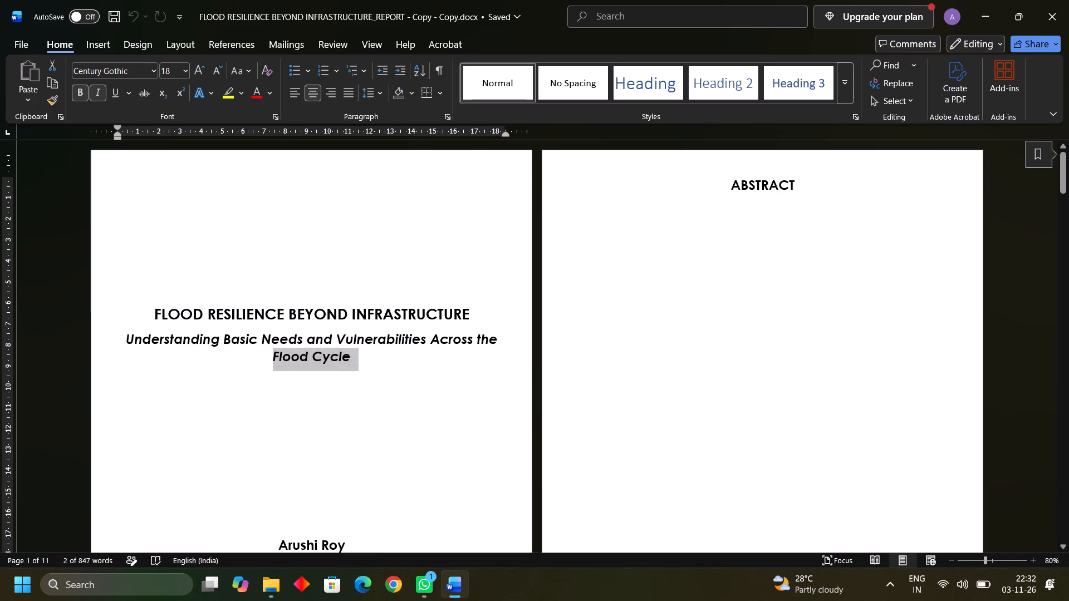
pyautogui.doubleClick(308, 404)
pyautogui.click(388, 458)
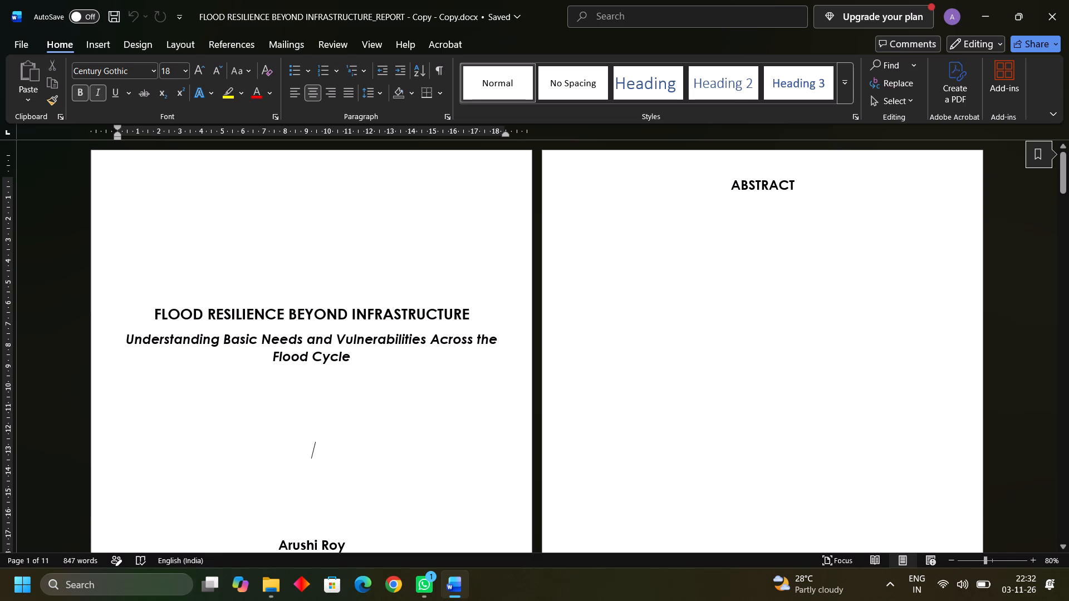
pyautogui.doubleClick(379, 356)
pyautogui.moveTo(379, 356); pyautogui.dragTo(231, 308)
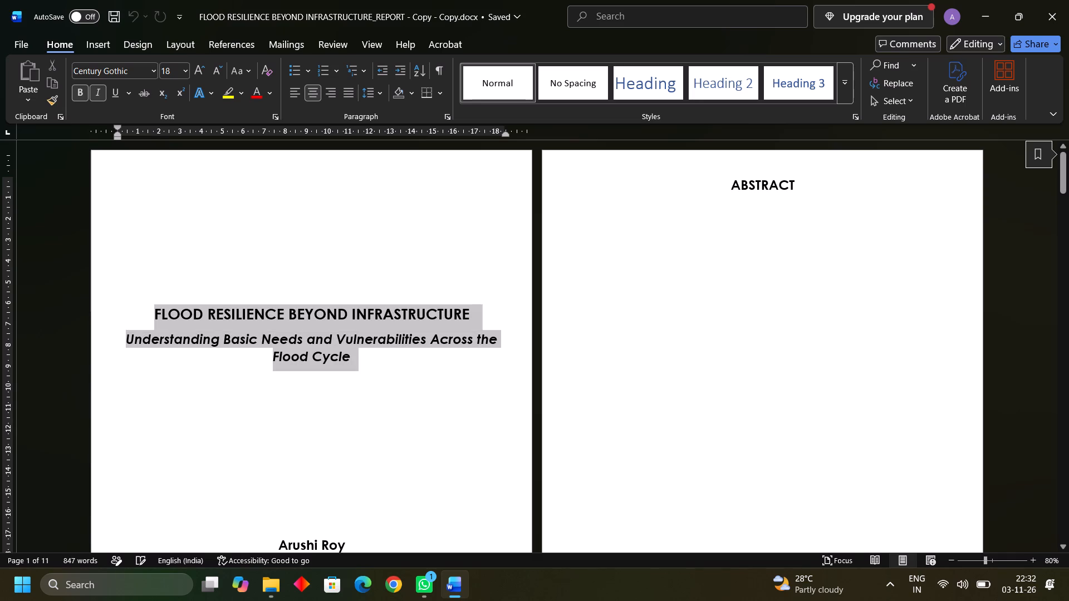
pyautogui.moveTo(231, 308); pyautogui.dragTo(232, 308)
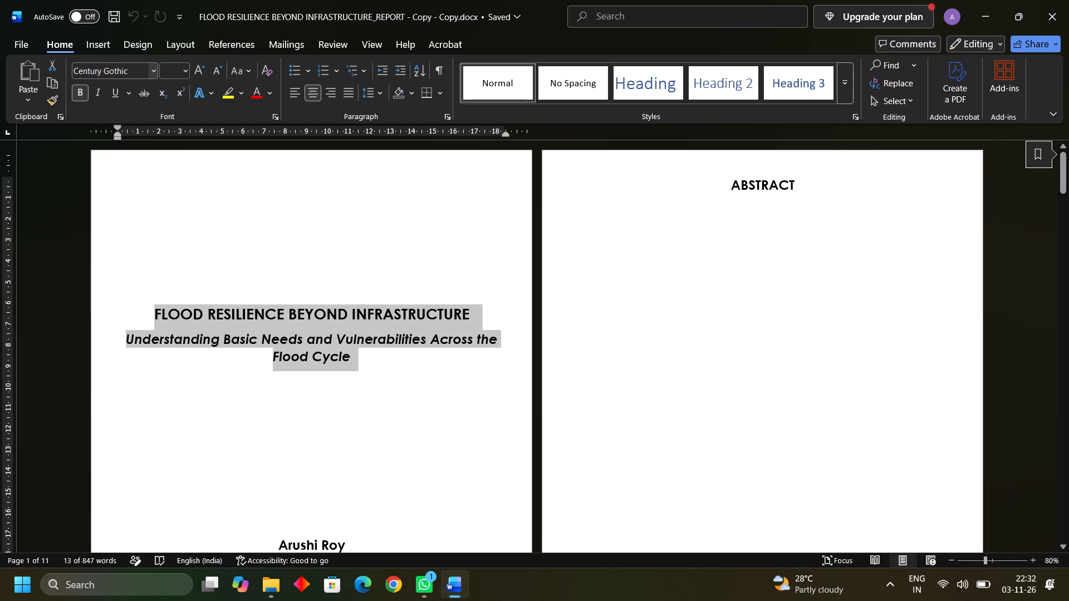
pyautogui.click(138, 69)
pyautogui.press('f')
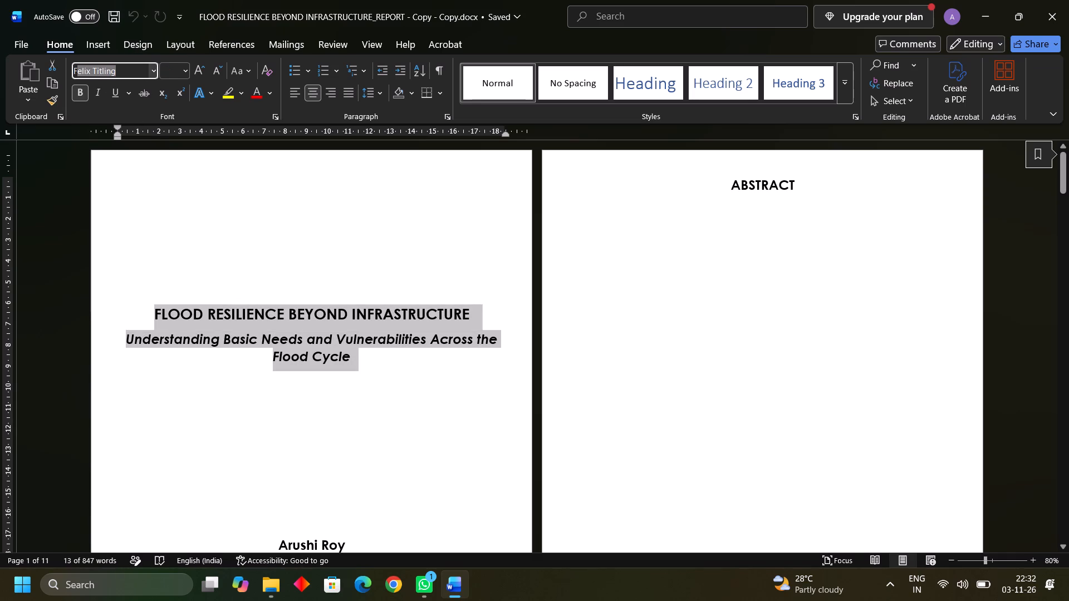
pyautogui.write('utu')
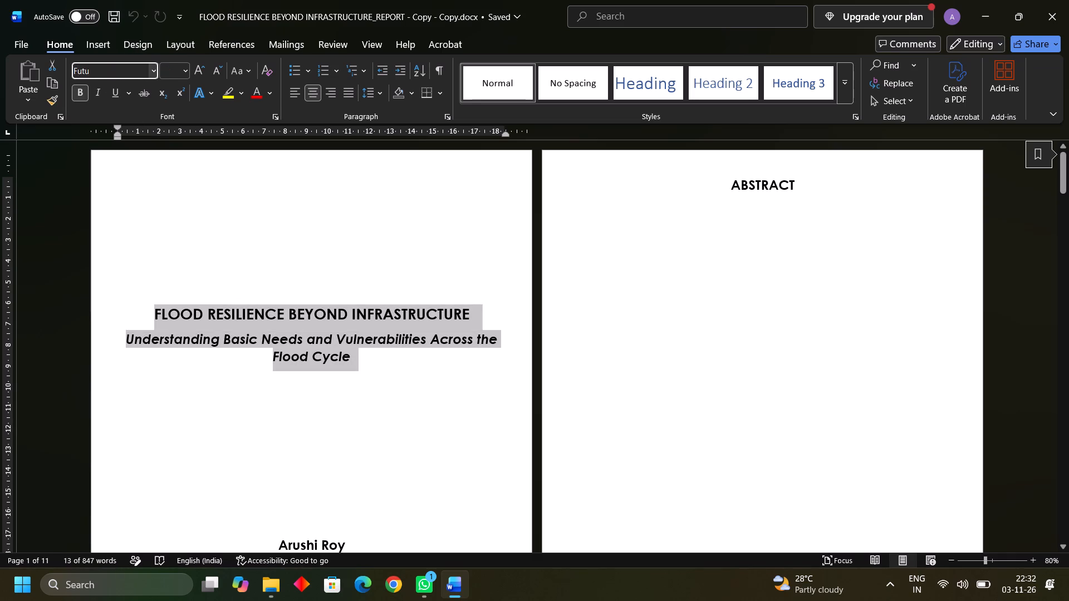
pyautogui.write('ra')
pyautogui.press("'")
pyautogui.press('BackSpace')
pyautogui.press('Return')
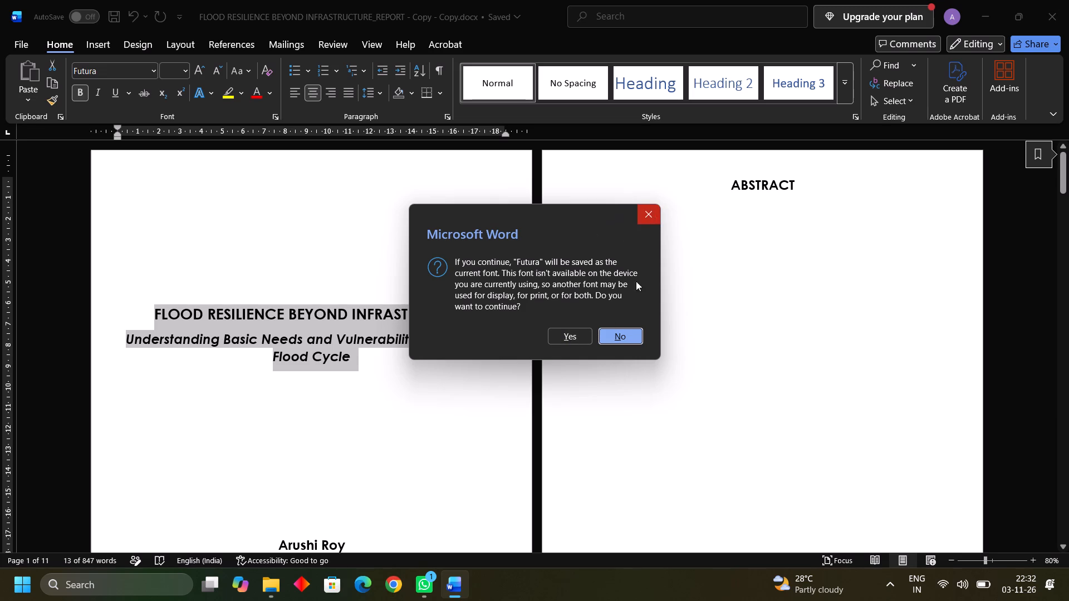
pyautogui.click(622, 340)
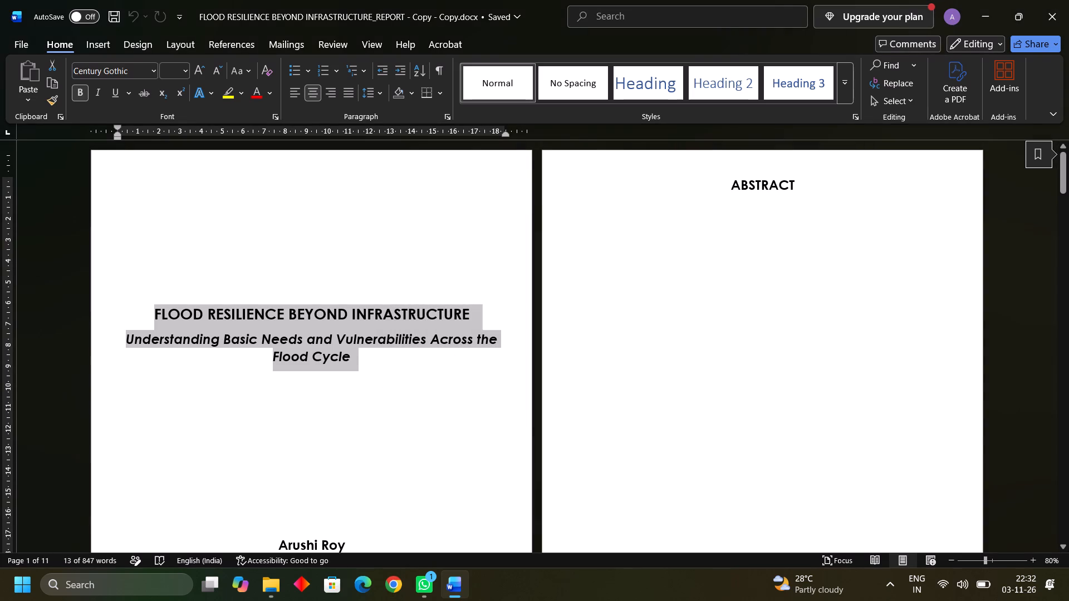
# Set the font of the cover page title and subtitle to Cambria.
pyautogui.click(153, 70)
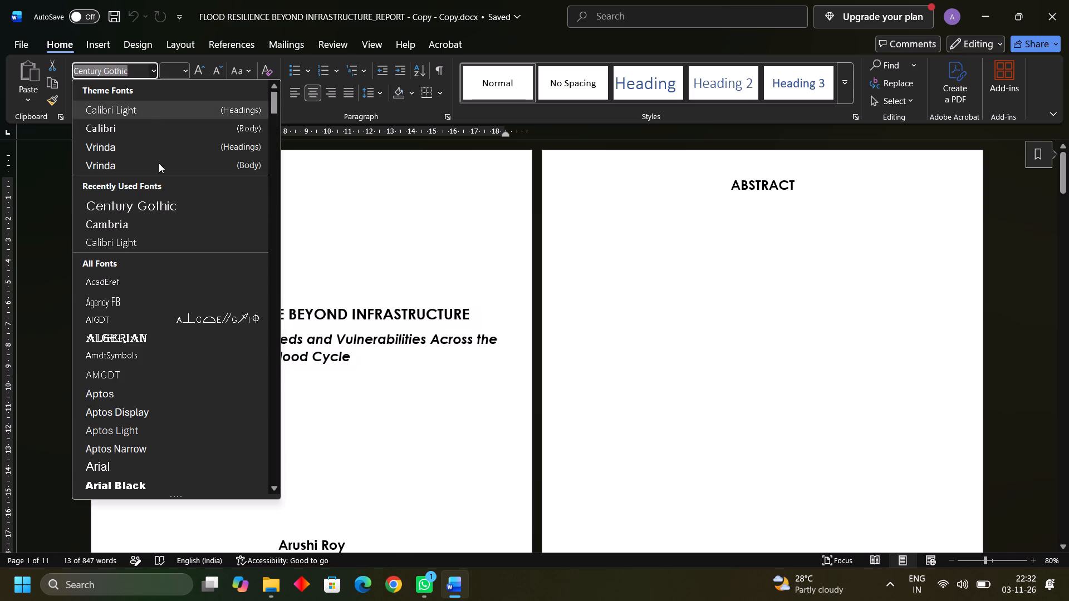
pyautogui.click(155, 223)
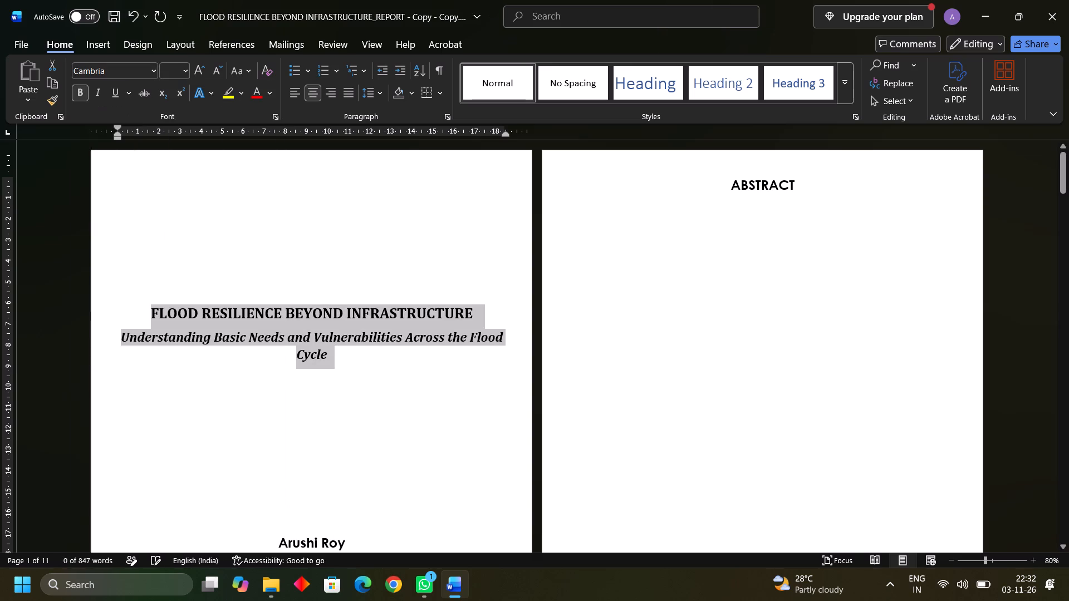
pyautogui.click(359, 359)
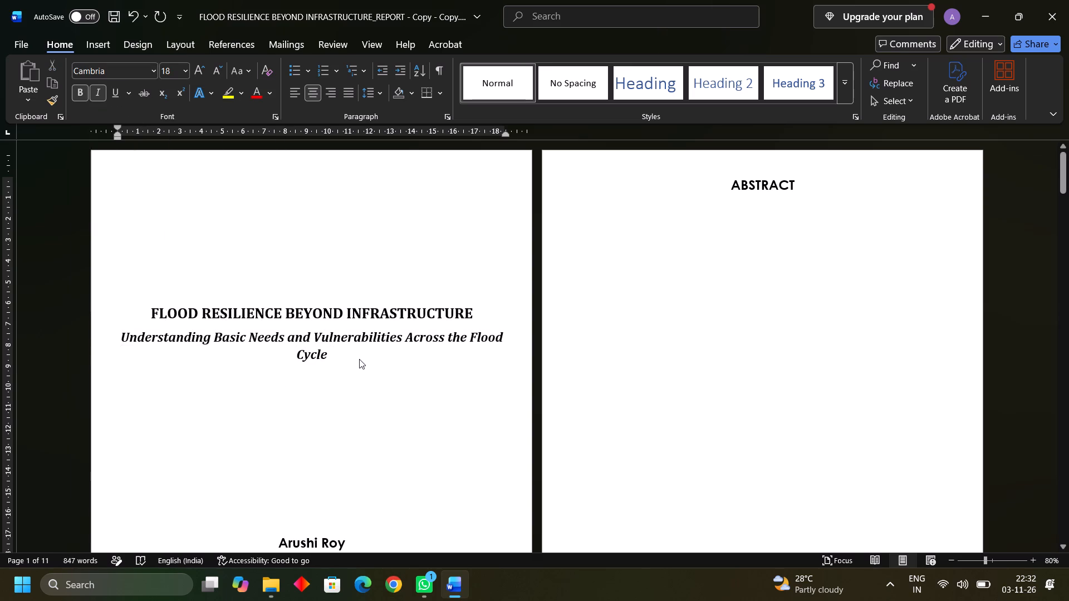
# Set the author name, department and university lines on the cover page to the Cambria font.
pyautogui.scroll(-3, 373, 337)
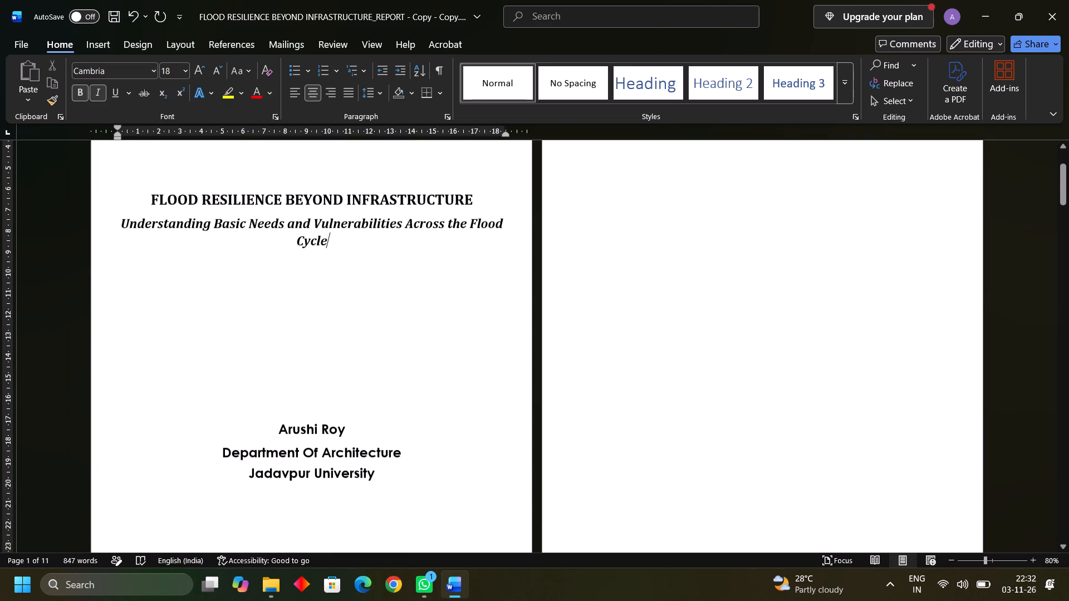
pyautogui.scroll(-1, 373, 337)
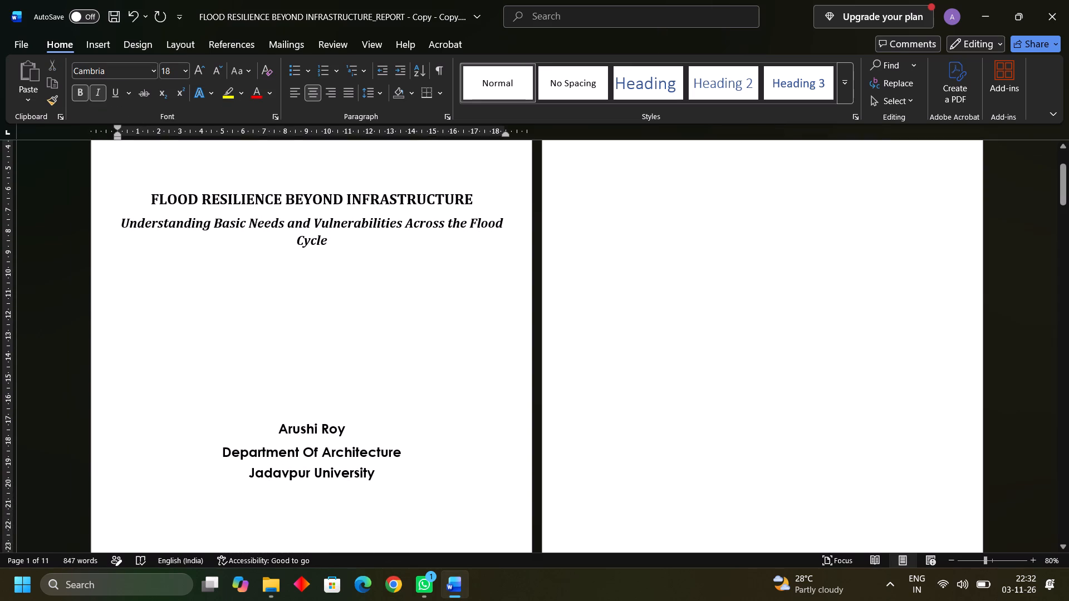
pyautogui.click(381, 469)
pyautogui.moveTo(381, 469); pyautogui.dragTo(252, 427)
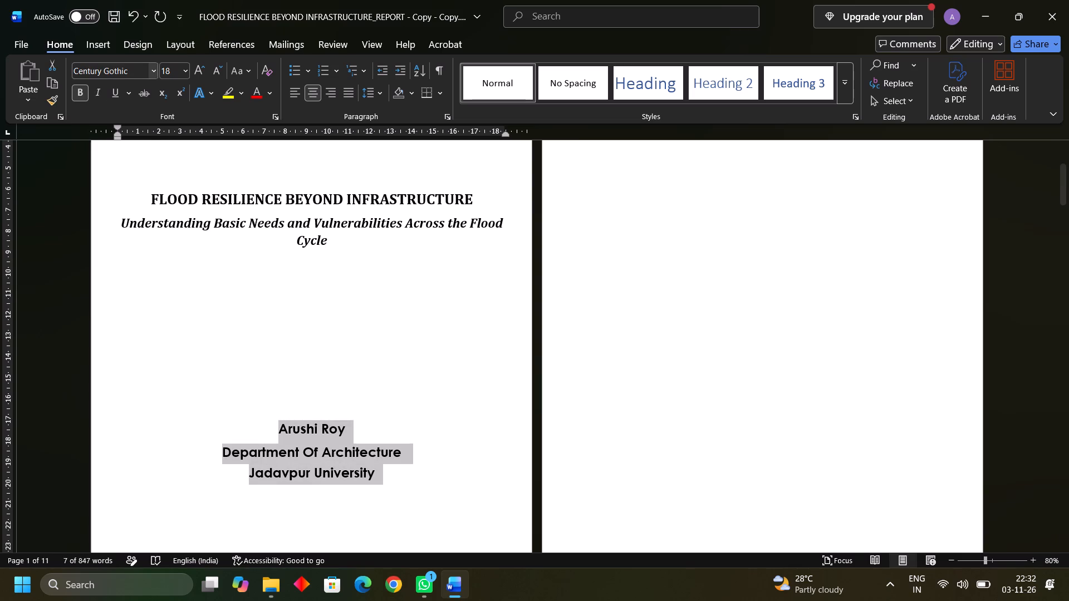
pyautogui.click(151, 72)
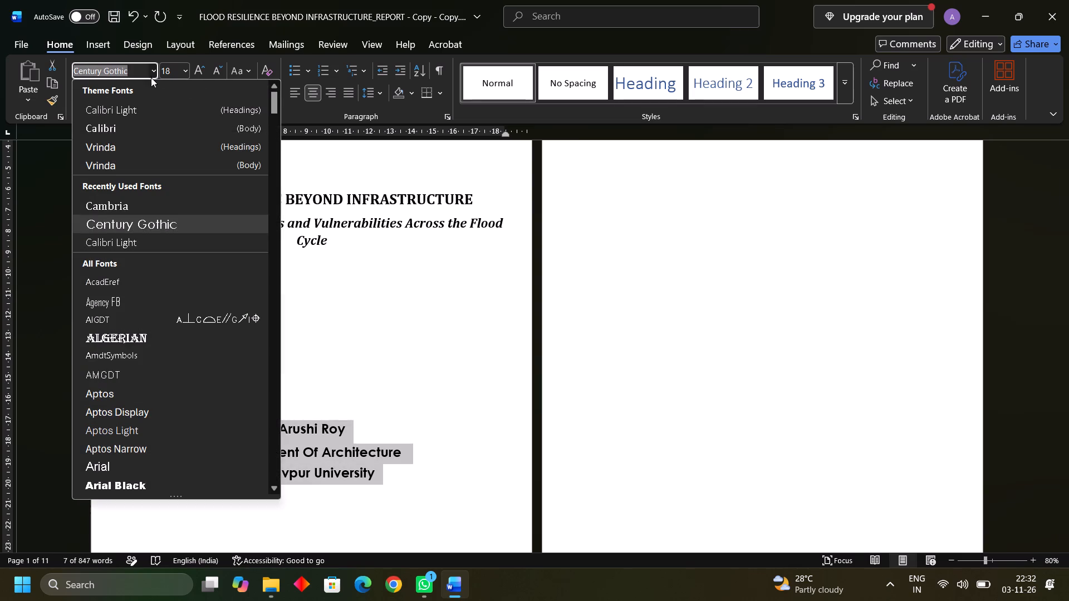
pyautogui.click(153, 198)
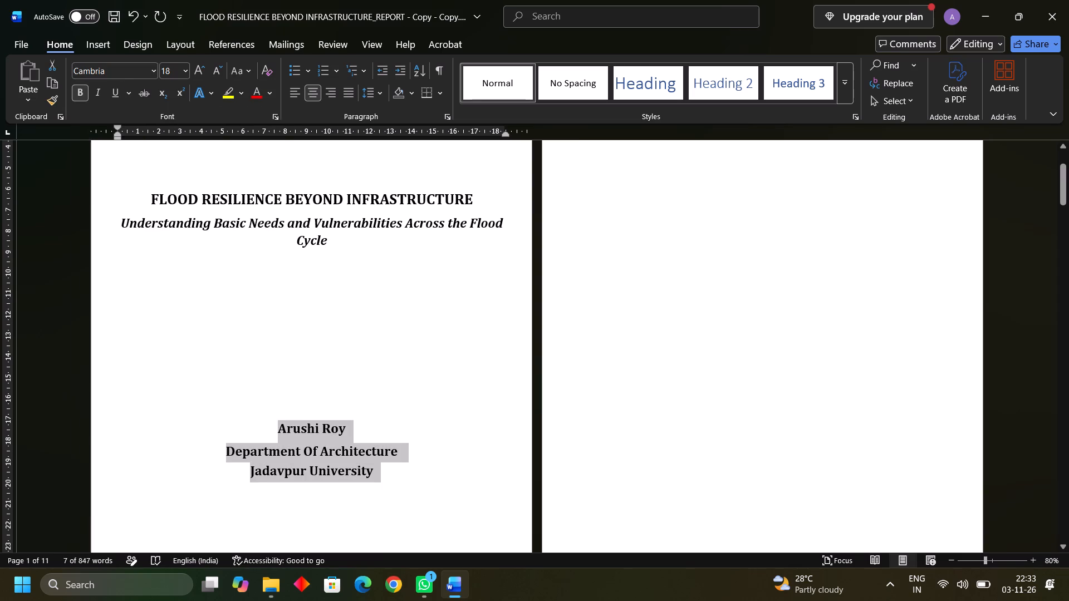
pyautogui.click(357, 392)
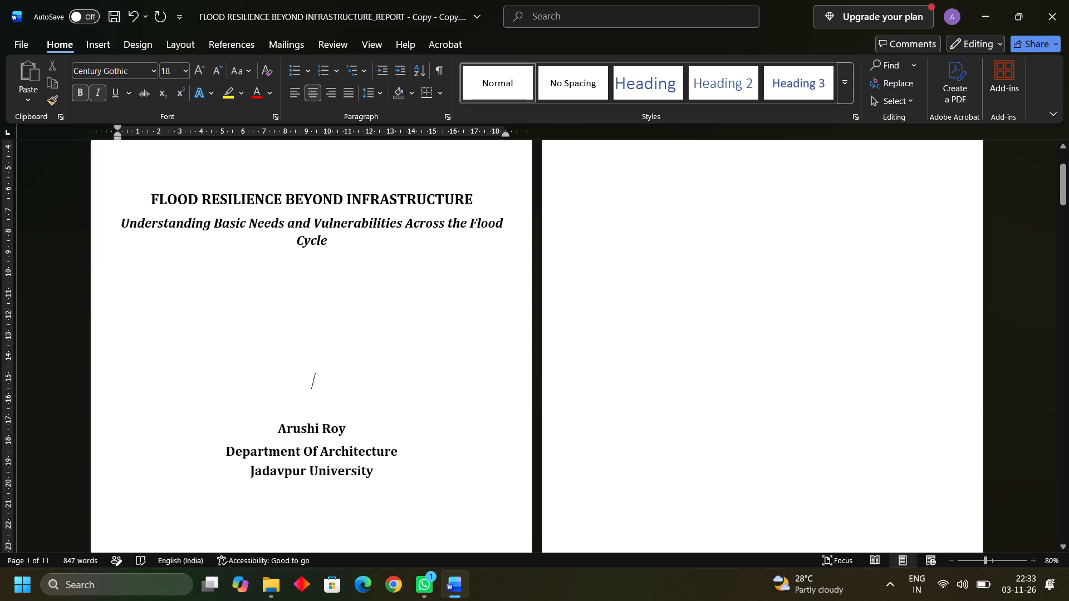
# Remove bold from the "Department Of Architecture" and "Jadavpur University" lines on the cover page.
pyautogui.click(382, 465)
pyautogui.moveTo(382, 465); pyautogui.dragTo(244, 459)
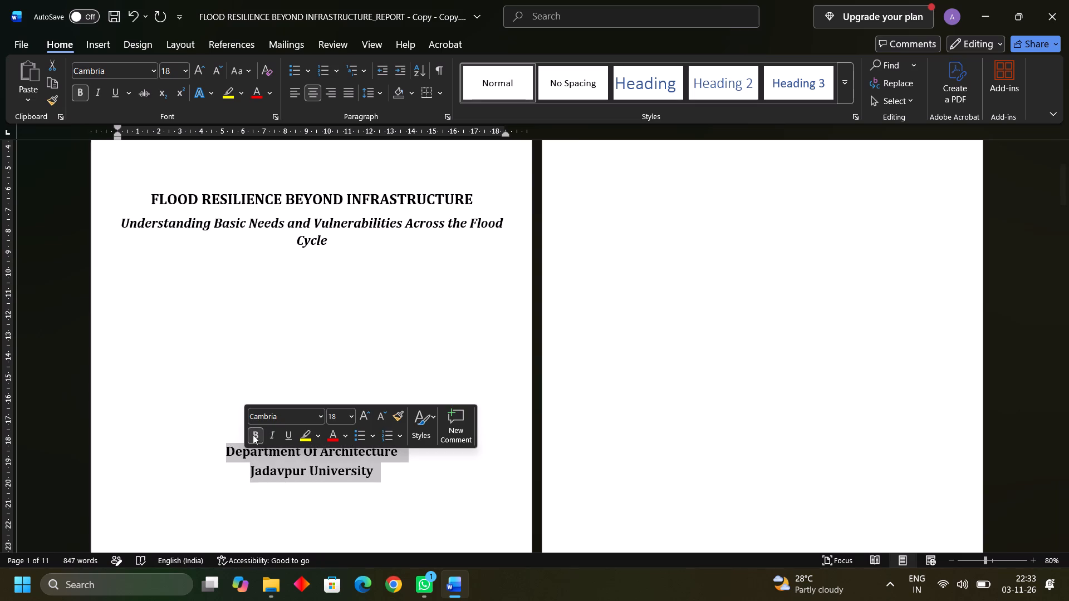
pyautogui.click(253, 435)
pyautogui.click(342, 352)
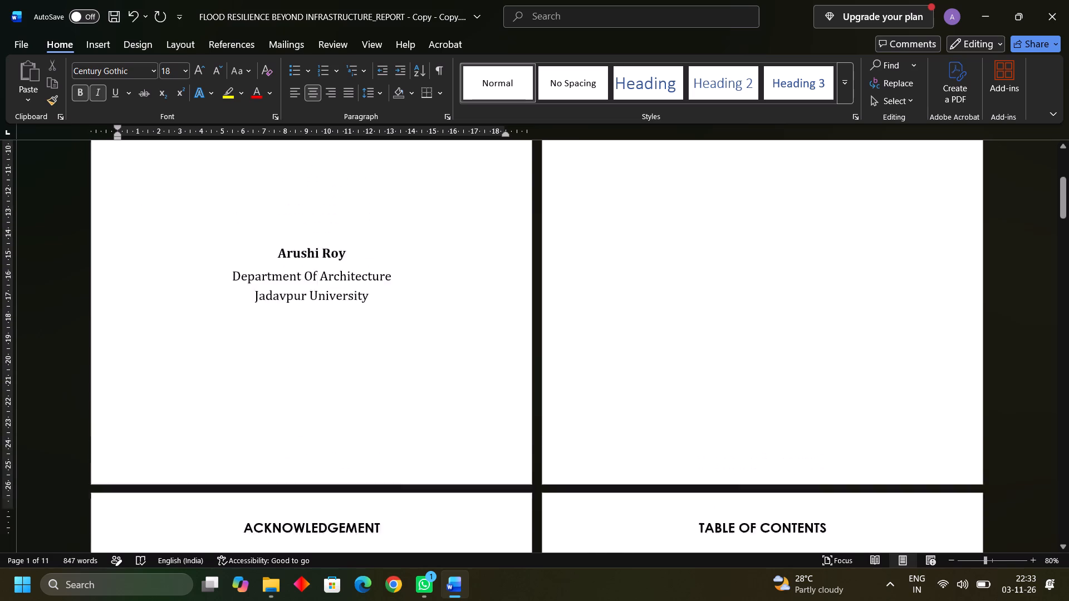
# Set the font of the ABSTRACT heading on page 2 to Cambria.
pyautogui.scroll(4, 342, 352)
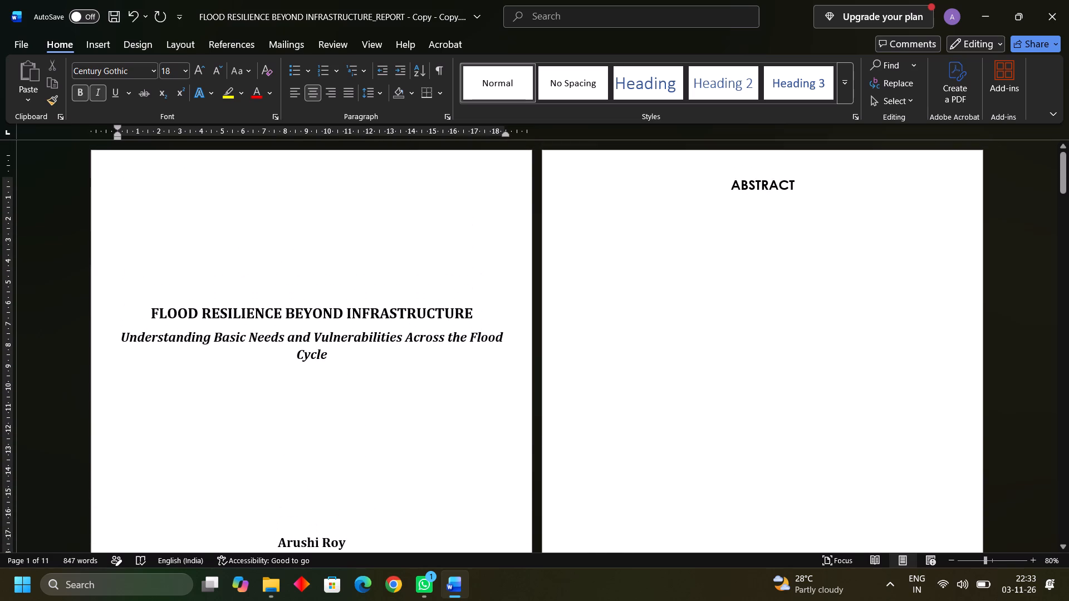
pyautogui.click(810, 183)
pyautogui.moveTo(810, 183); pyautogui.dragTo(724, 188)
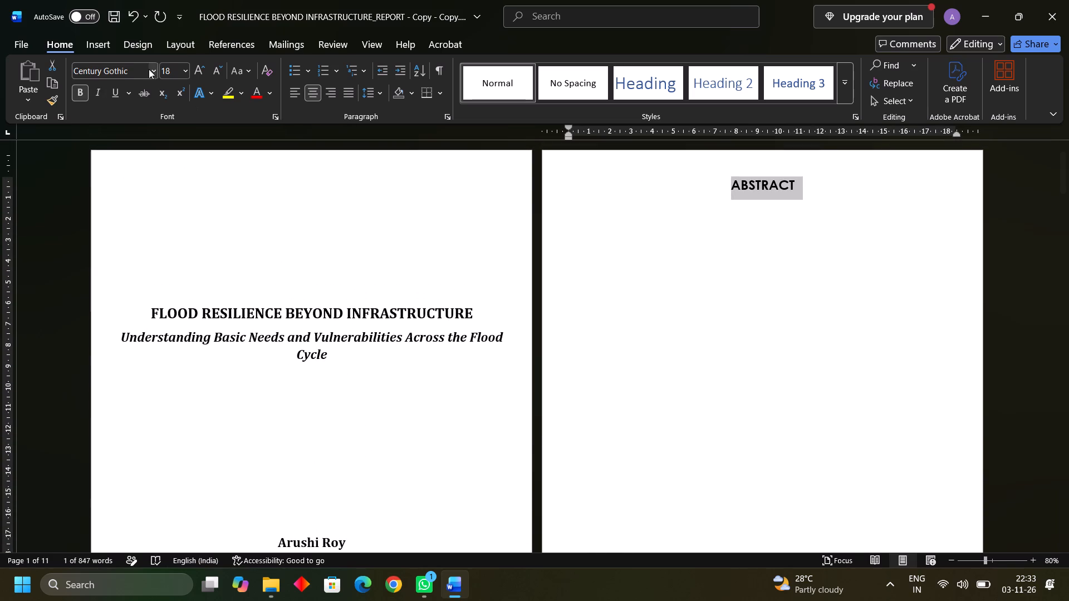
pyautogui.click(149, 67)
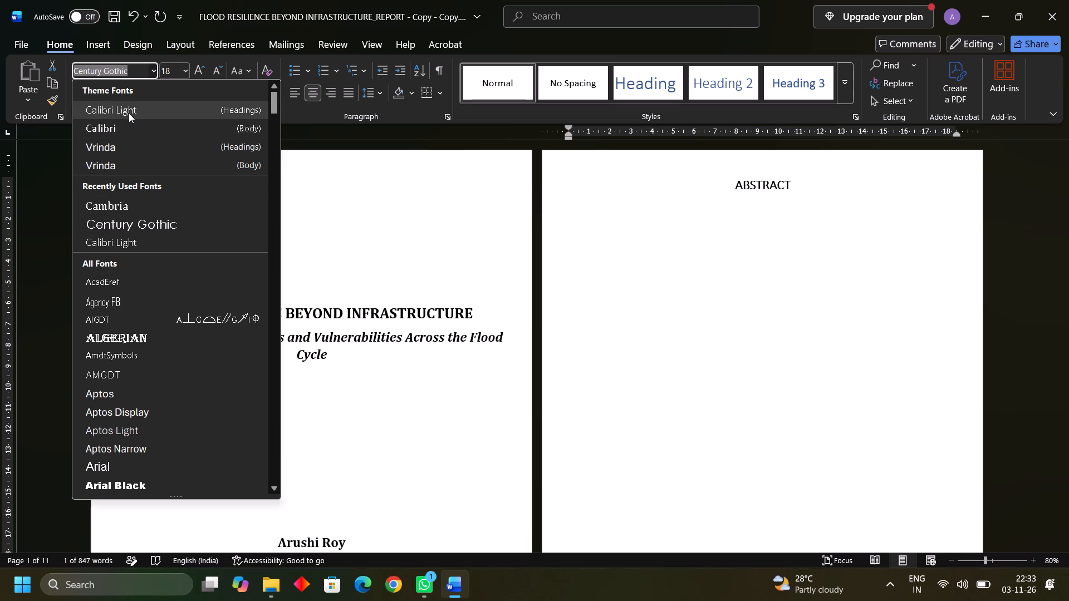
pyautogui.click(135, 201)
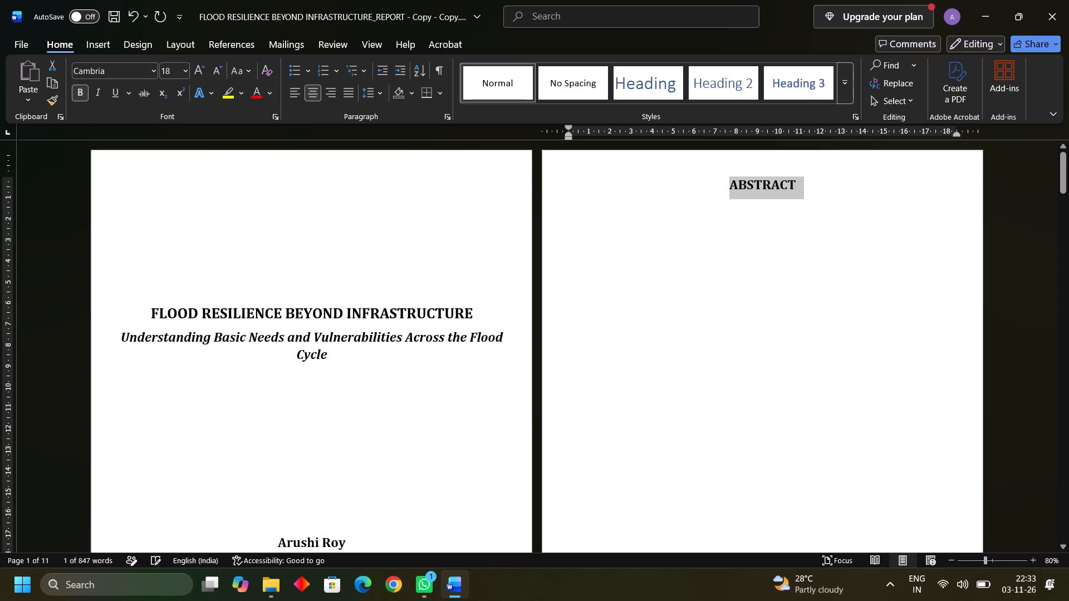
pyautogui.click(661, 247)
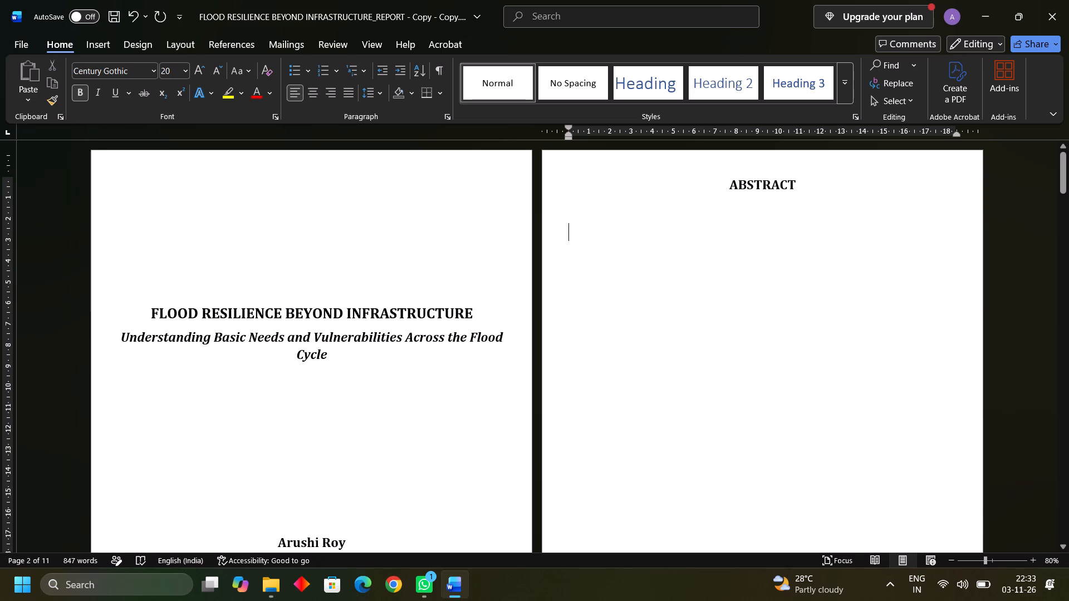
# Set the font of the ACKNOWLEDGEMENT heading on page 3 to Cambria.
pyautogui.scroll(-3, 625, 426)
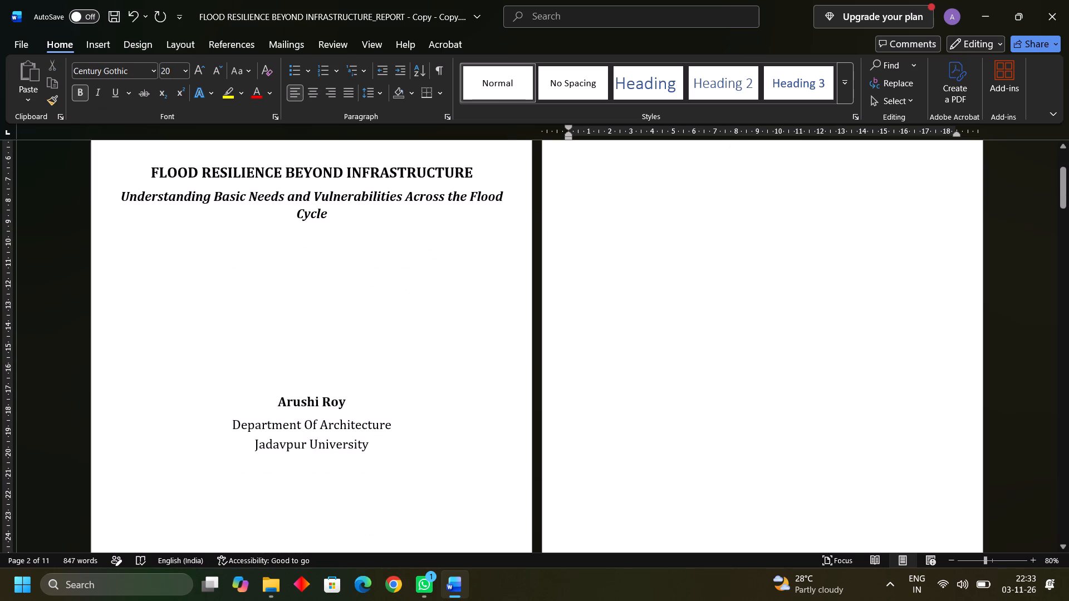
pyautogui.scroll(-4, 625, 426)
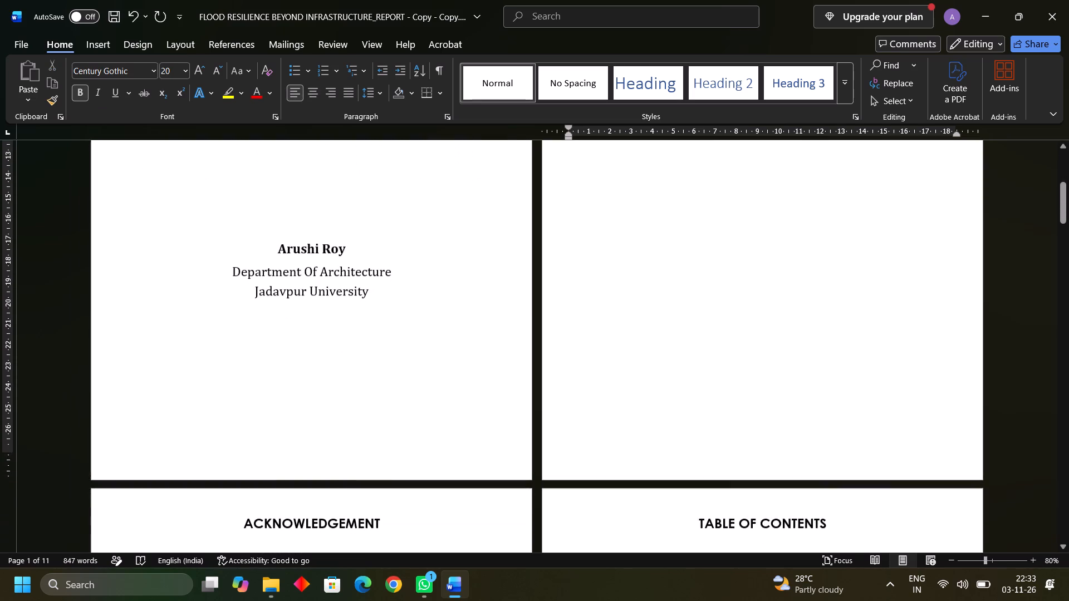
pyautogui.scroll(-2, 625, 426)
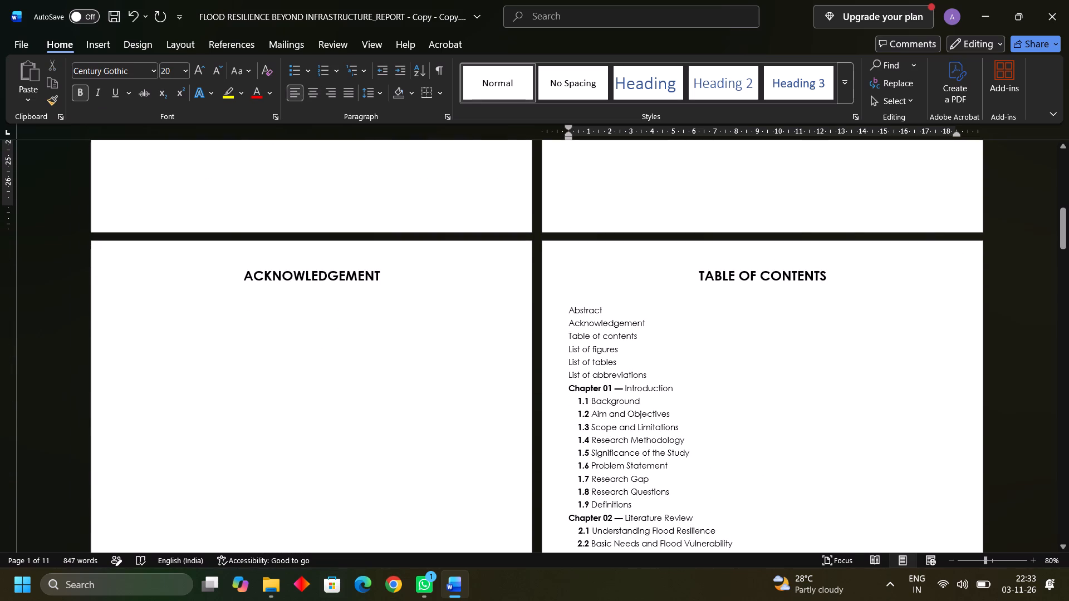
pyautogui.doubleClick(400, 278)
pyautogui.moveTo(400, 278); pyautogui.dragTo(374, 272)
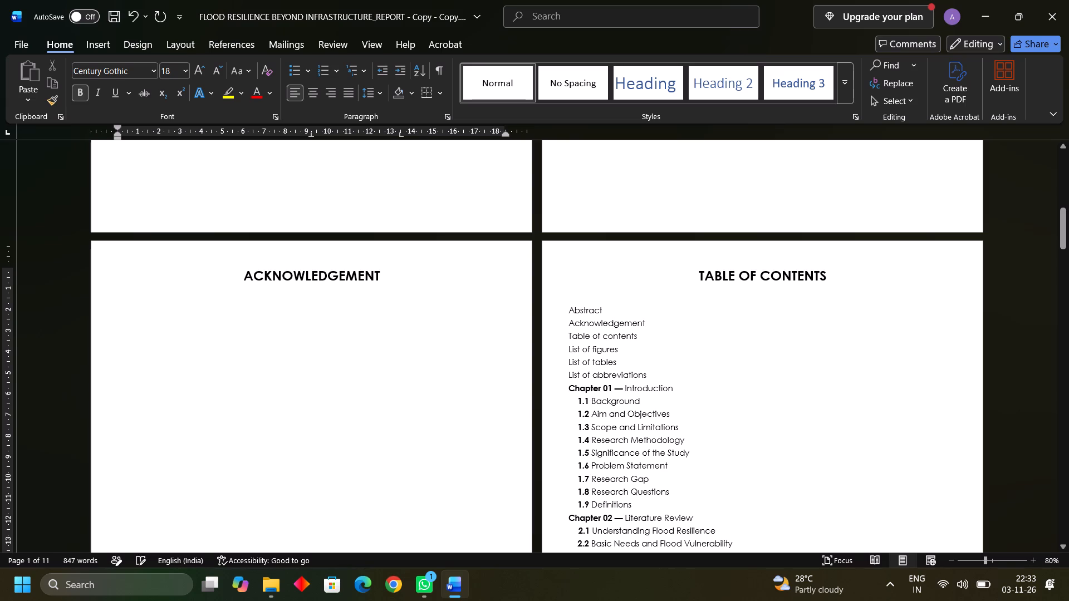
pyautogui.moveTo(374, 272); pyautogui.dragTo(383, 270)
pyautogui.click(383, 270)
pyautogui.moveTo(383, 270); pyautogui.dragTo(318, 272)
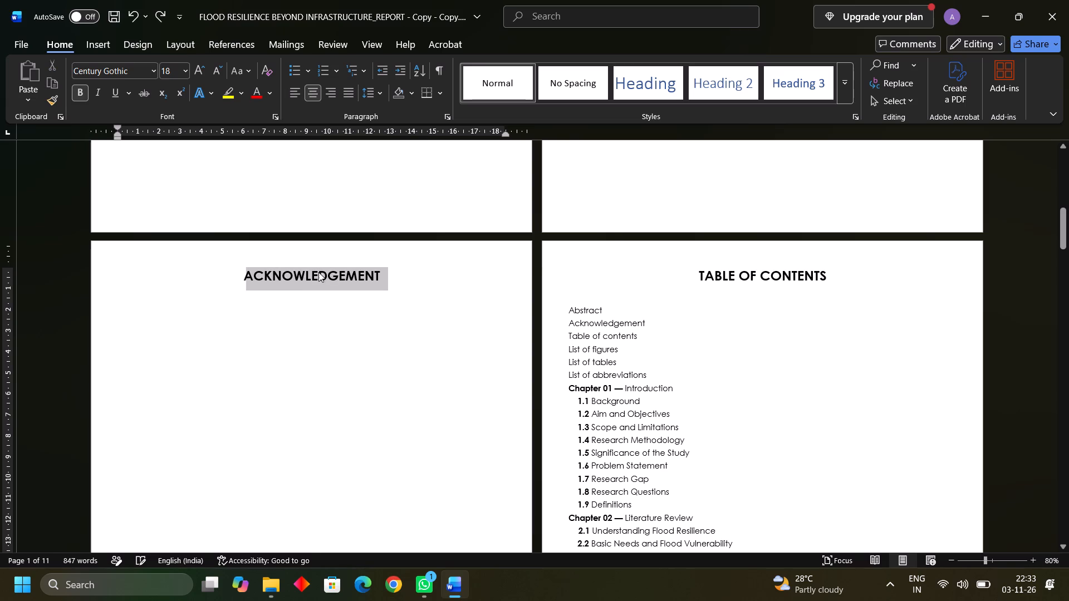
pyautogui.moveTo(318, 272); pyautogui.dragTo(292, 275)
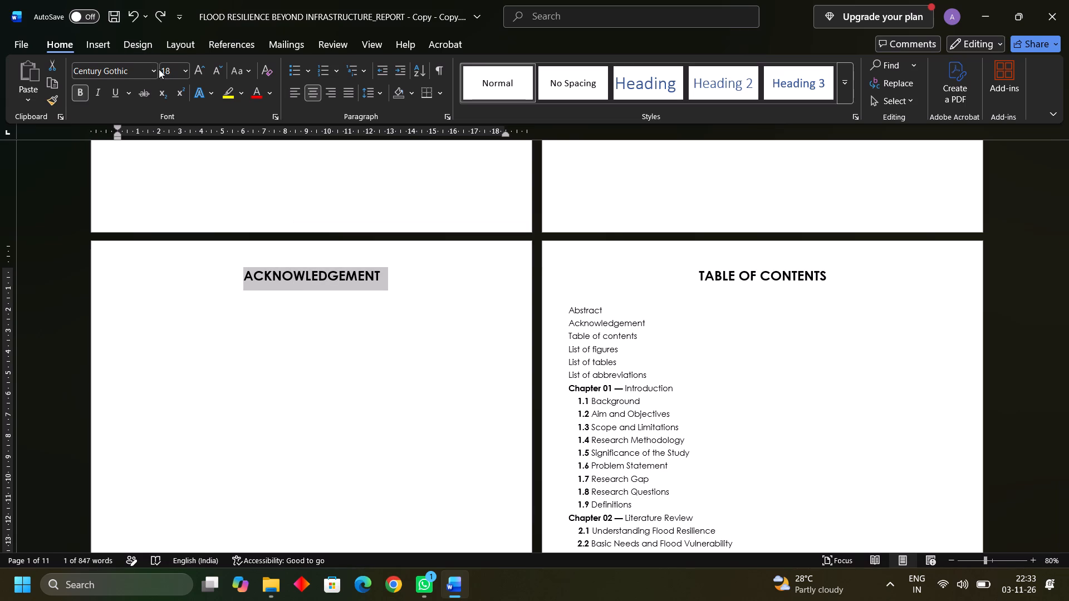
pyautogui.click(159, 69)
pyautogui.click(155, 68)
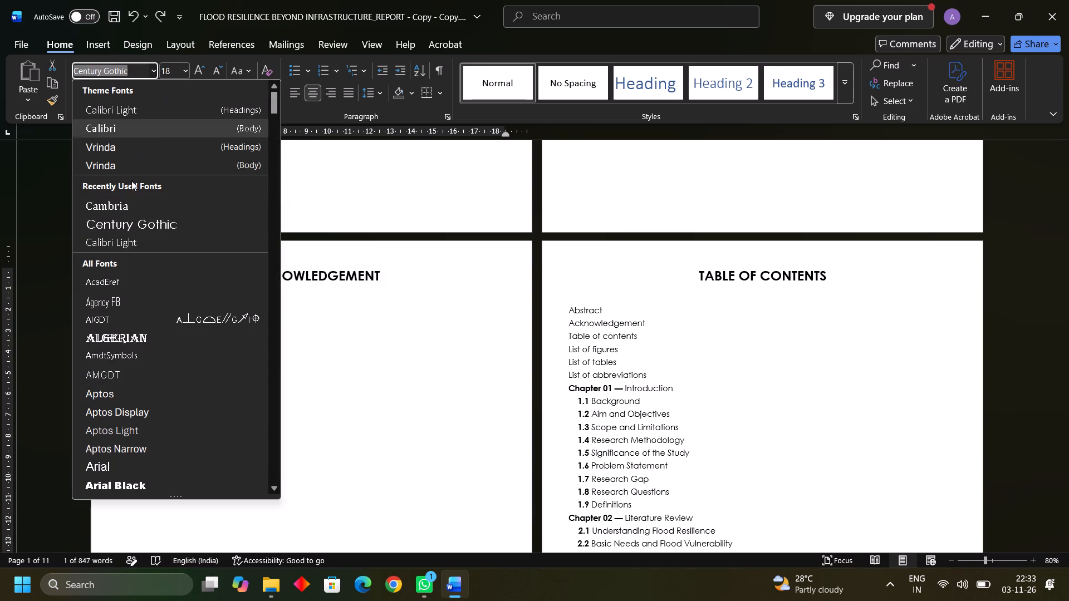
pyautogui.click(140, 197)
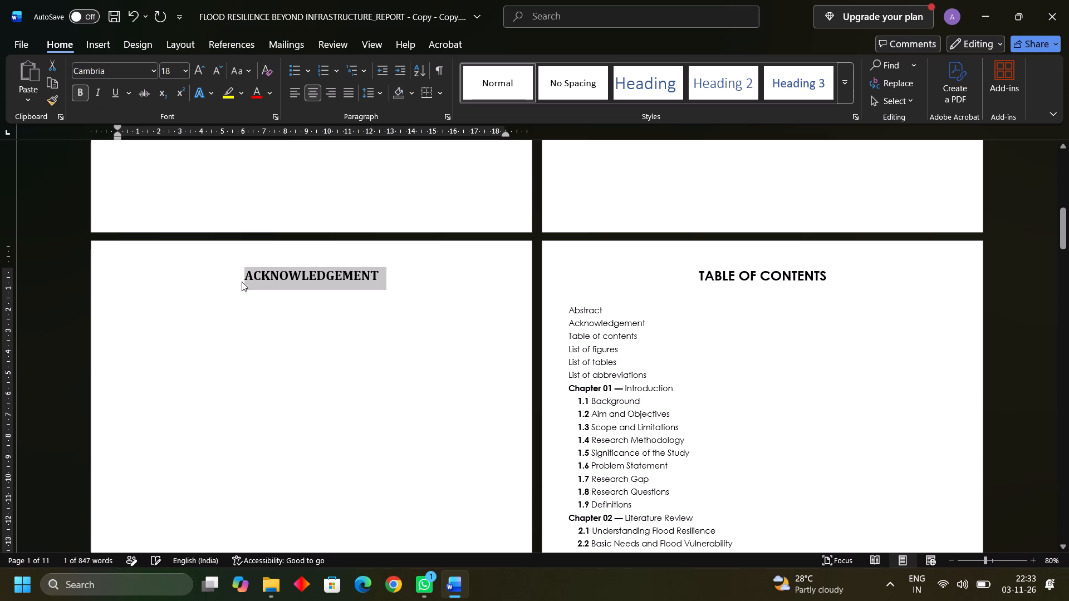
pyautogui.click(320, 377)
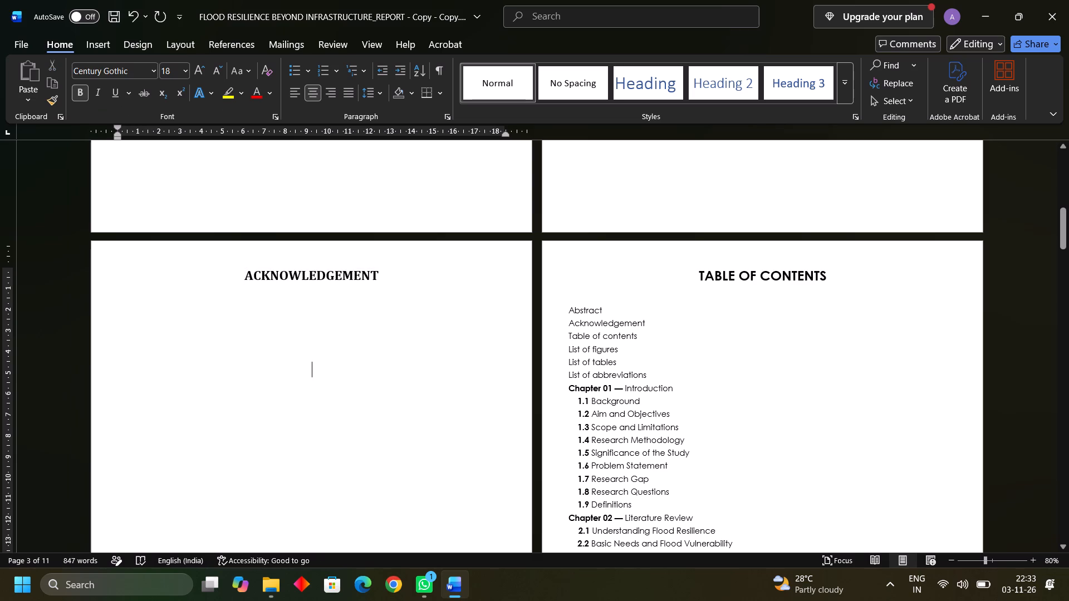
# Set the font of the TABLE OF CONTENTS heading on page 4 to Cambria.
pyautogui.click(830, 272)
pyautogui.moveTo(830, 272); pyautogui.dragTo(711, 291)
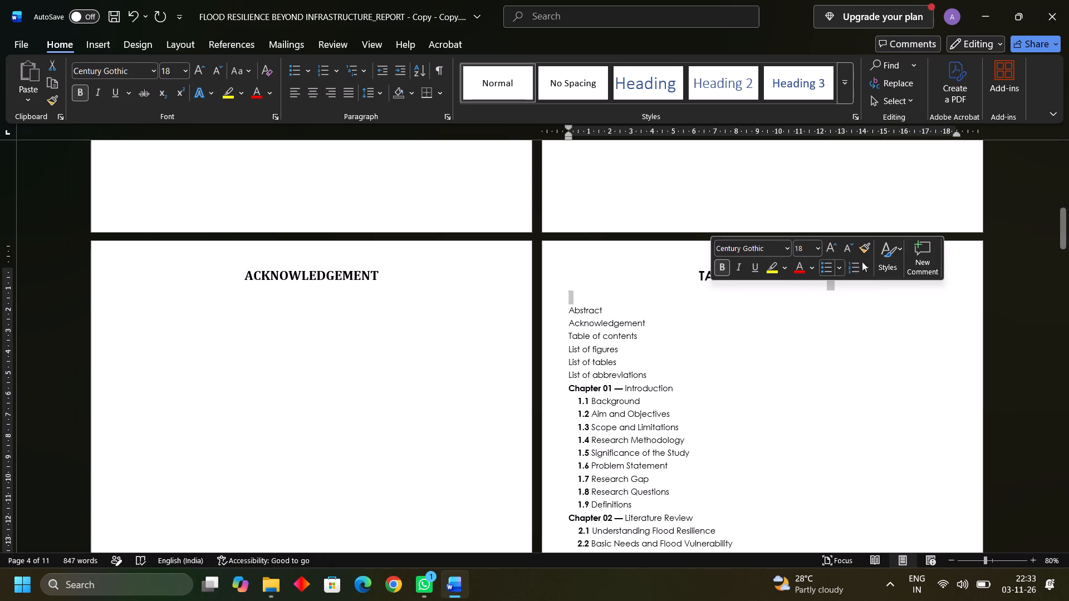
pyautogui.click(827, 314)
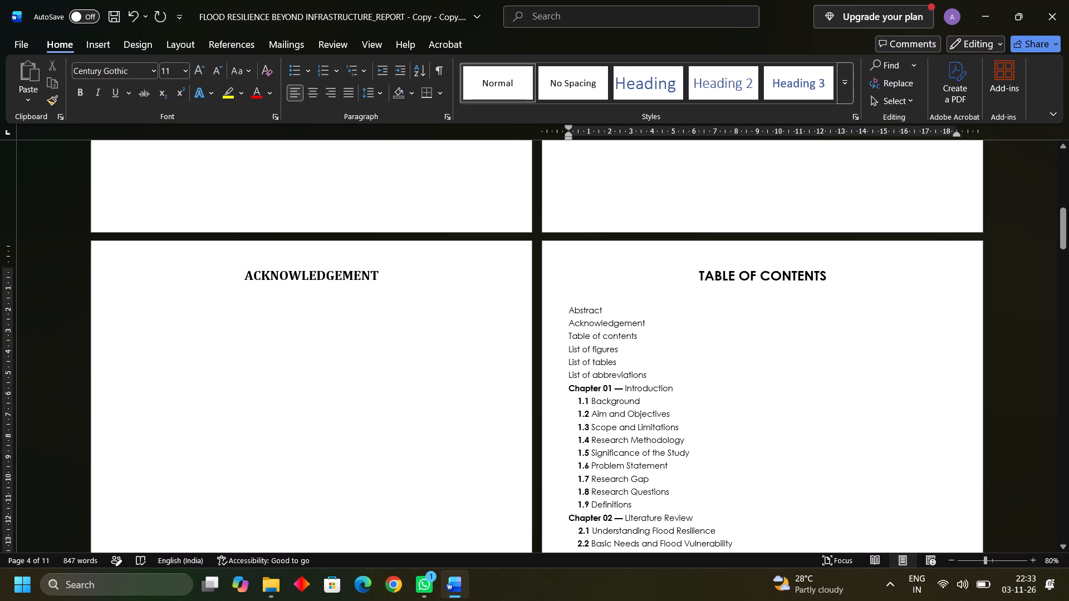
pyautogui.click(826, 277)
pyautogui.moveTo(826, 277); pyautogui.dragTo(695, 281)
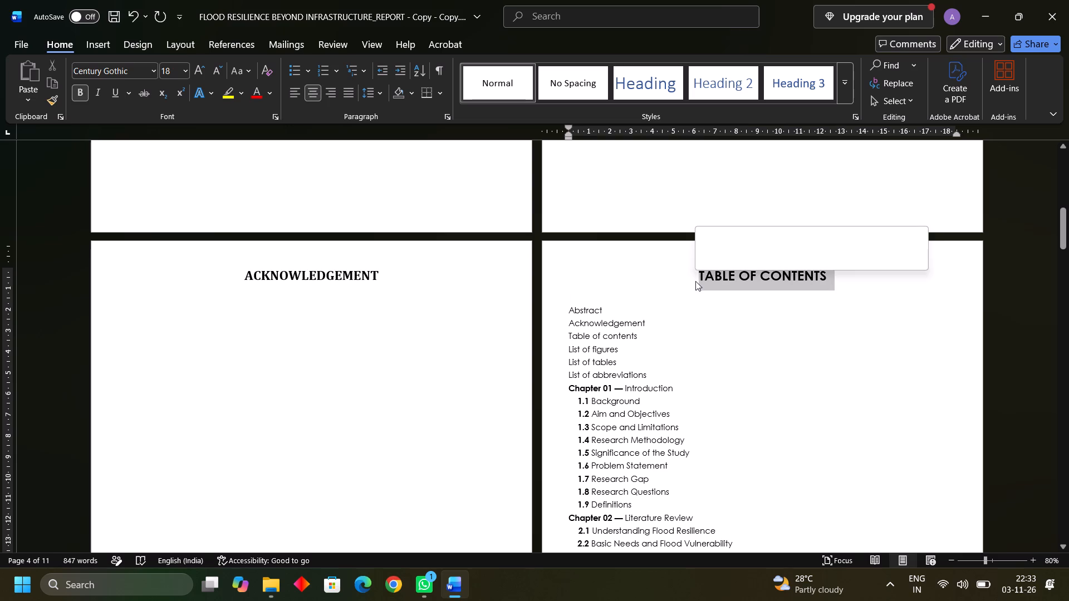
pyautogui.click(769, 233)
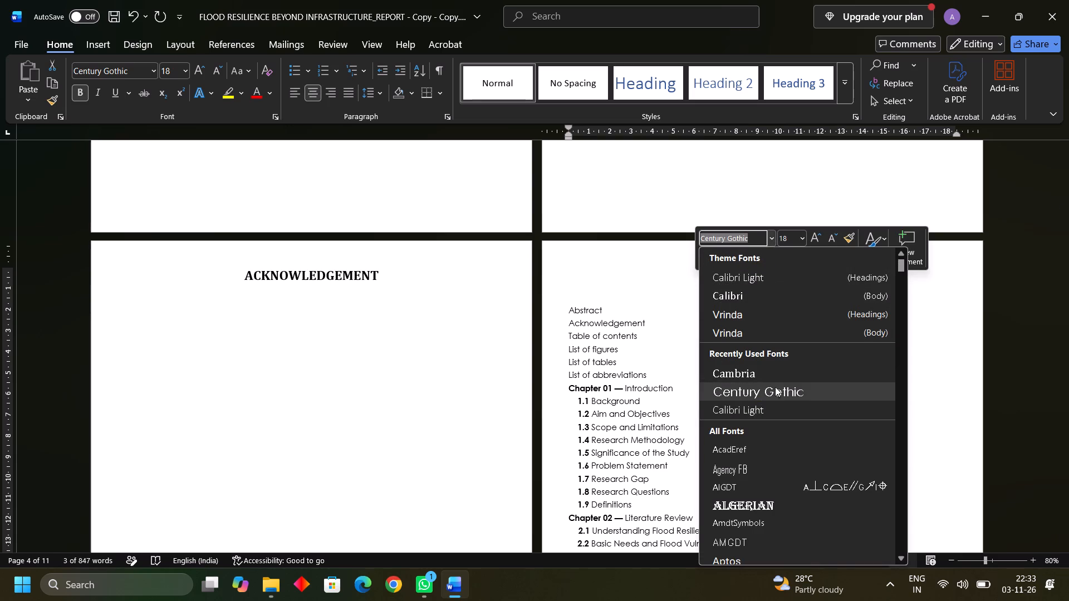
pyautogui.click(774, 381)
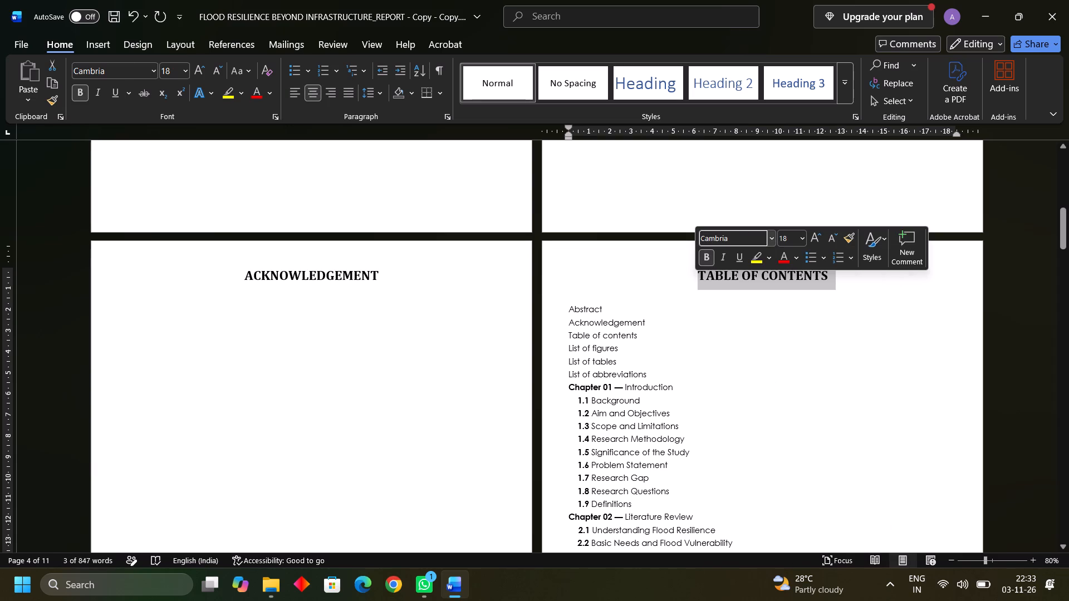
pyautogui.click(792, 357)
# Set the font of all table of contents entries, from Abstract through References, to Georgia.
pyautogui.scroll(-6, 792, 357)
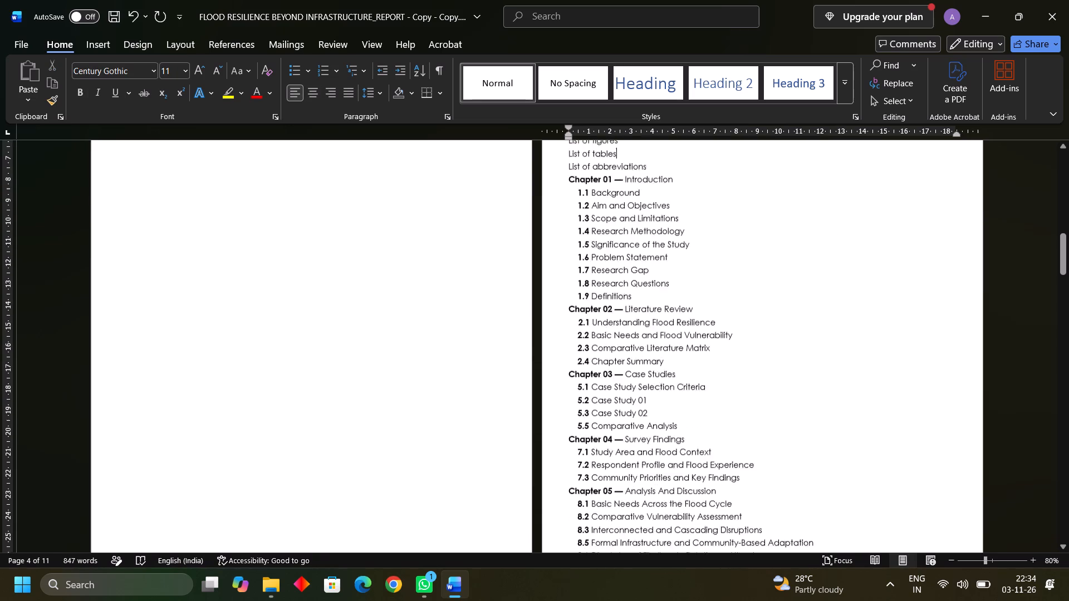
pyautogui.scroll(-1, 792, 357)
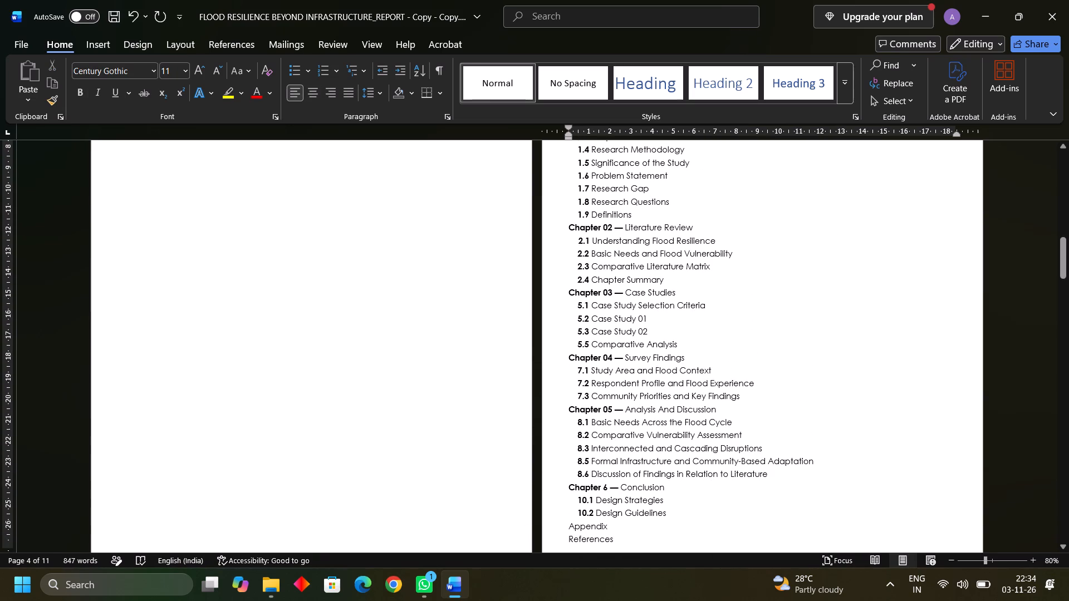
pyautogui.click(626, 539)
pyautogui.moveTo(626, 539); pyautogui.dragTo(617, 531)
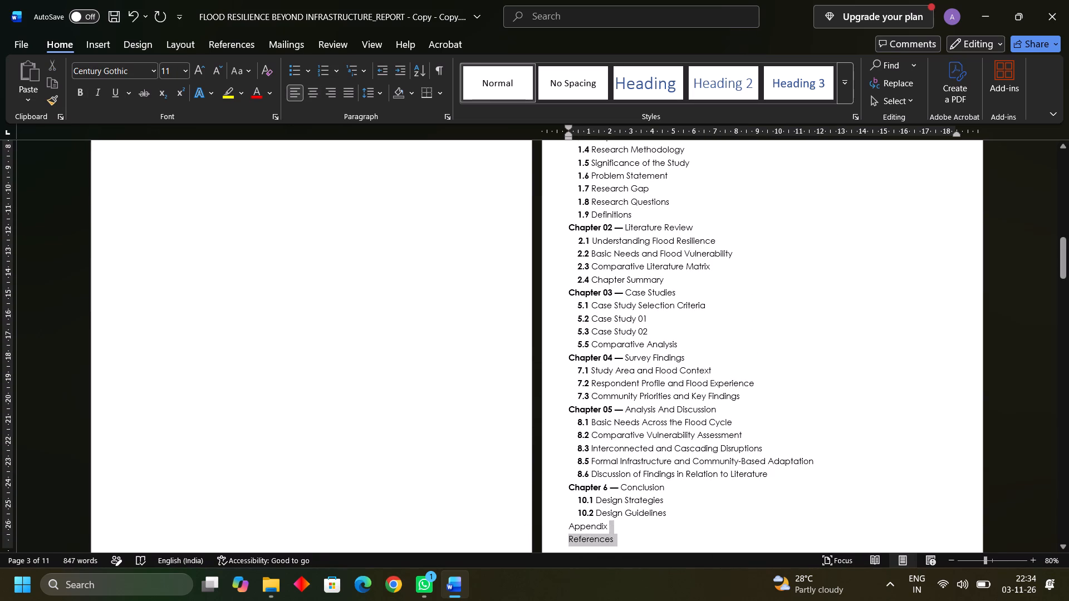
pyautogui.moveTo(617, 531); pyautogui.dragTo(651, 210)
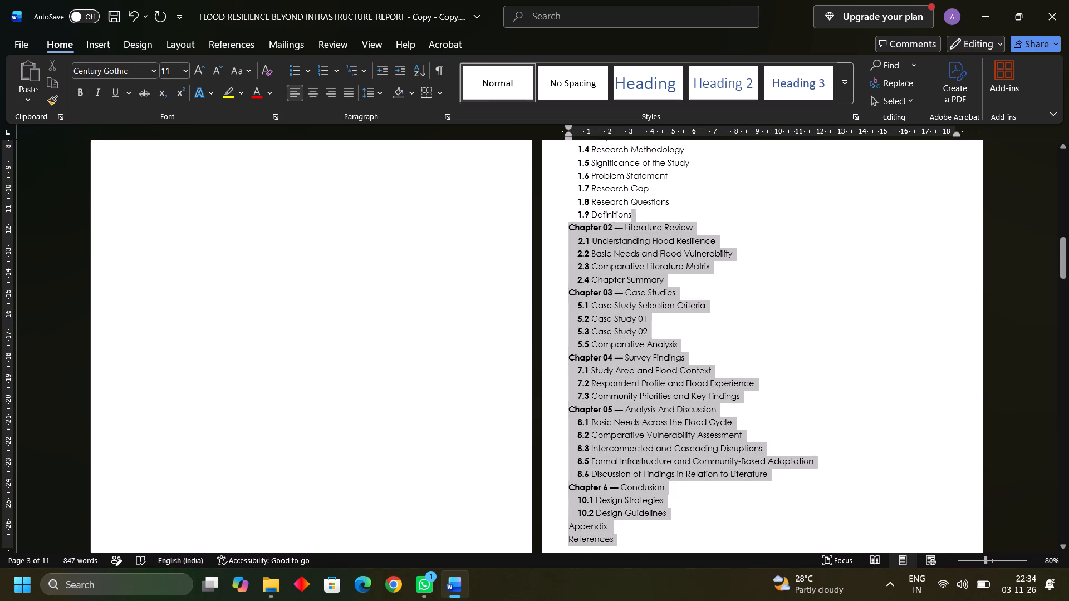
pyautogui.moveTo(651, 210); pyautogui.dragTo(575, 261)
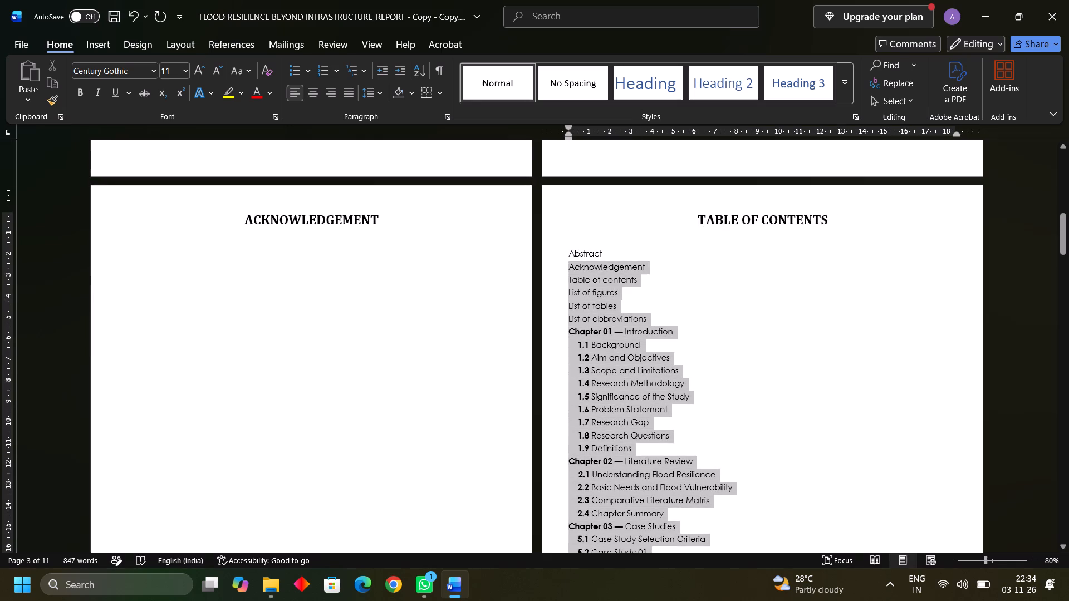
pyautogui.moveTo(575, 261); pyautogui.dragTo(567, 257)
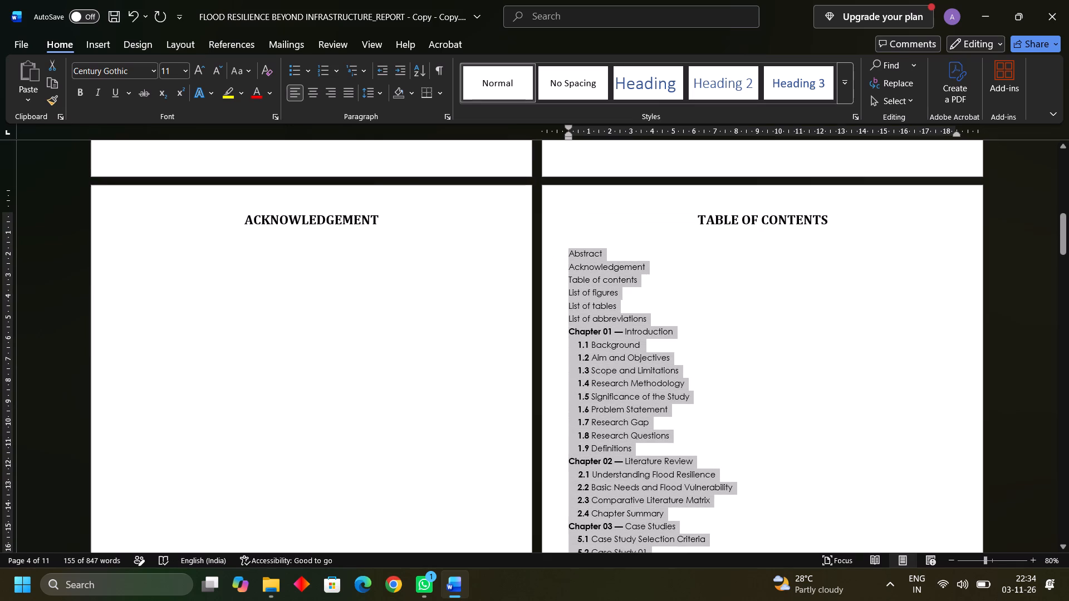
pyautogui.click(149, 73)
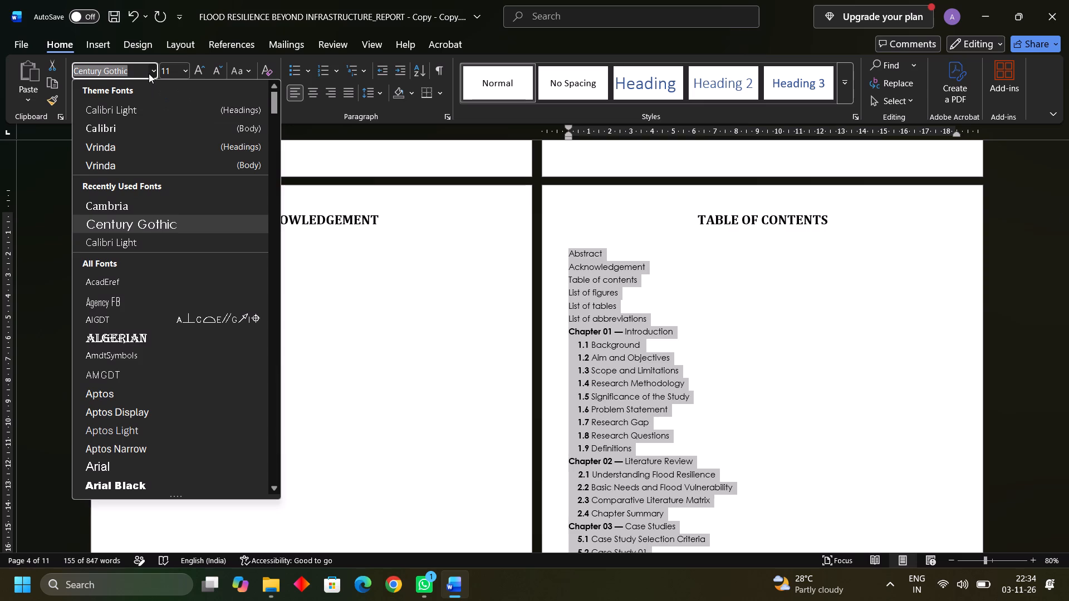
pyautogui.write('ge')
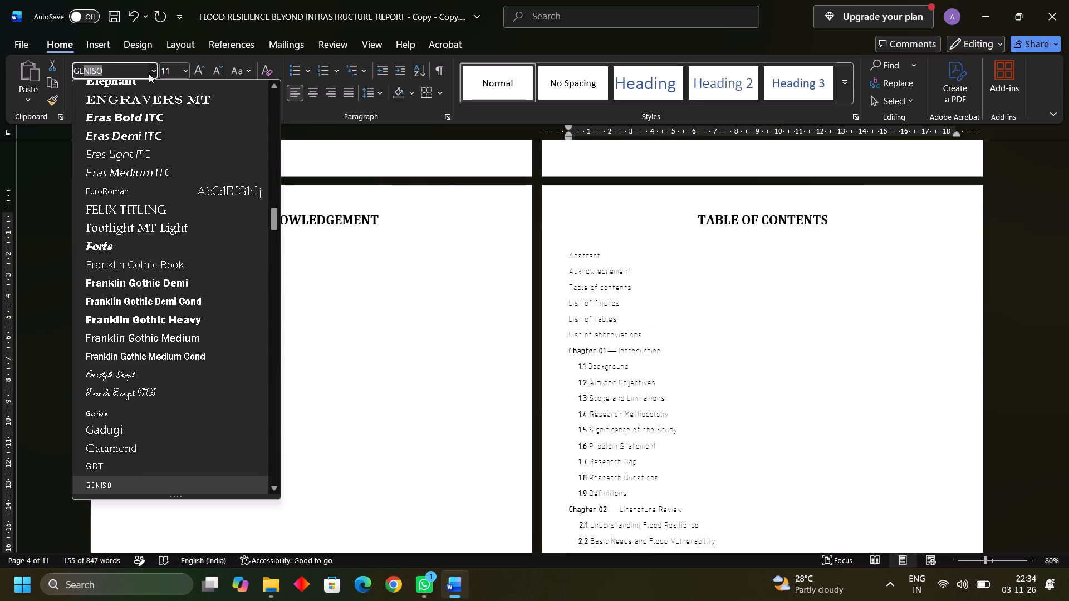
pyautogui.press('o')
pyautogui.press('r')
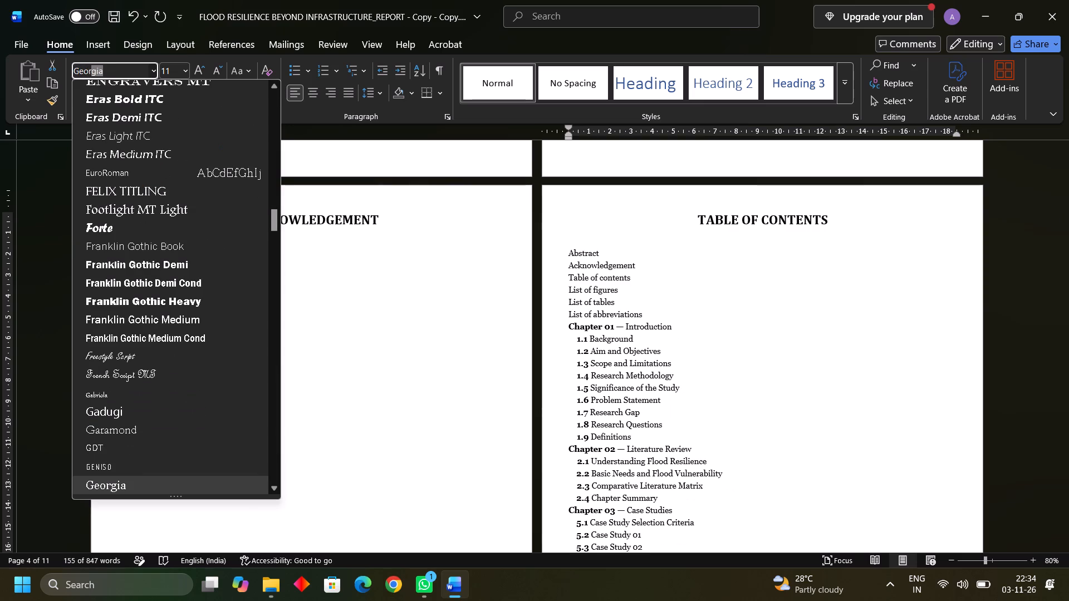
pyautogui.press('Return')
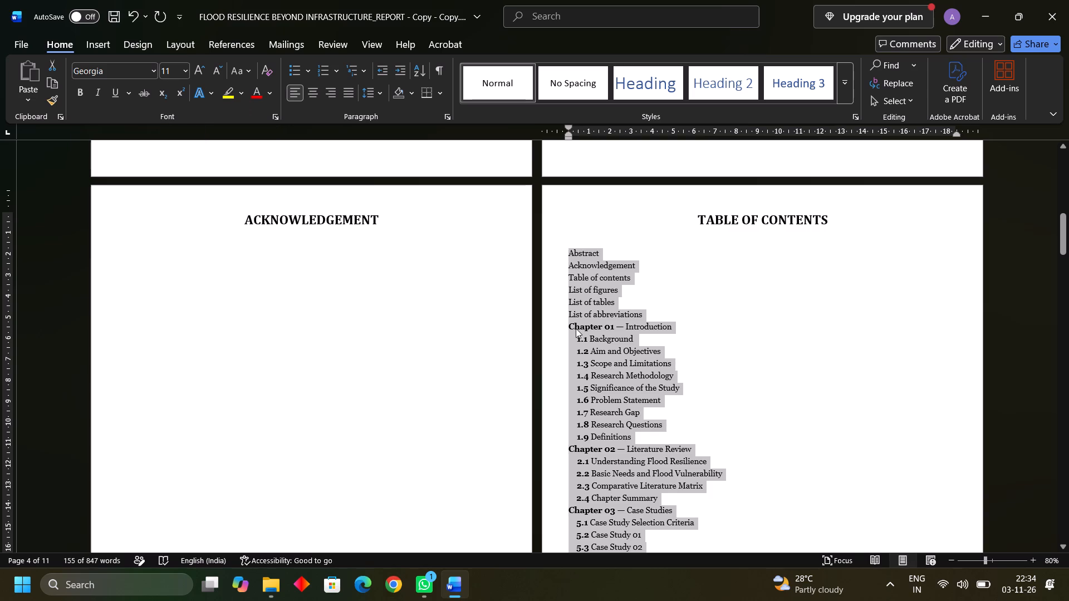
pyautogui.click(709, 341)
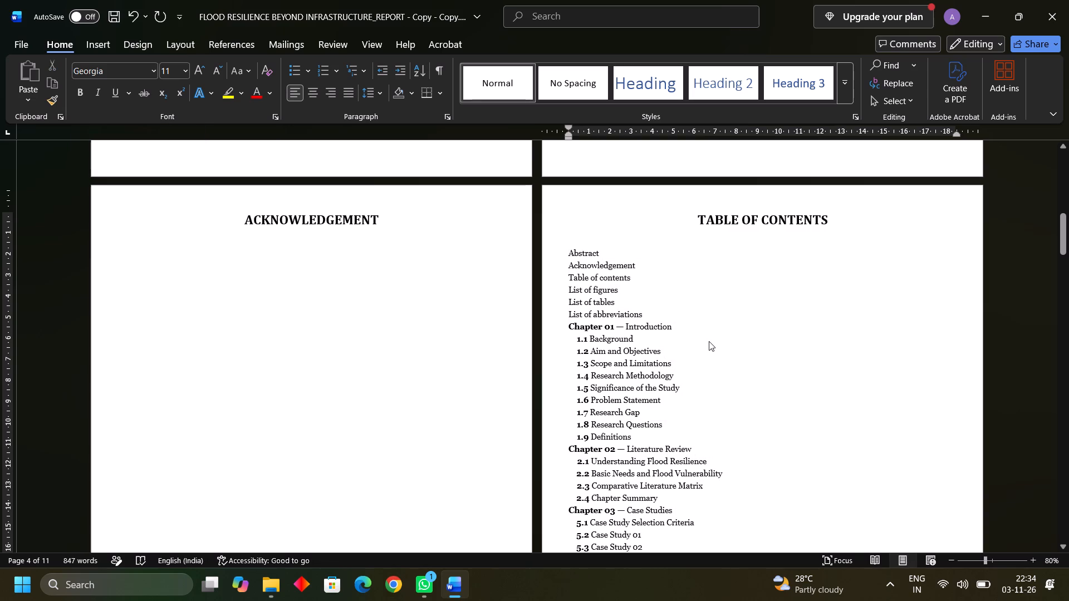
# Set the font of the LIST OF FIGURES heading on page 6 to Cambria.
pyautogui.scroll(-2, 709, 341)
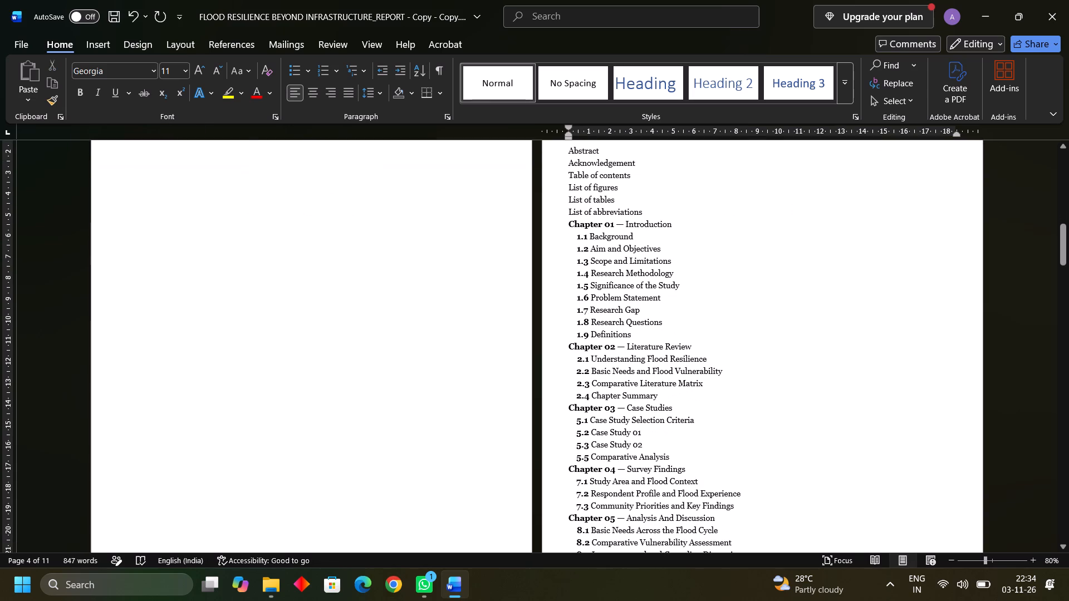
pyautogui.scroll(2, 709, 341)
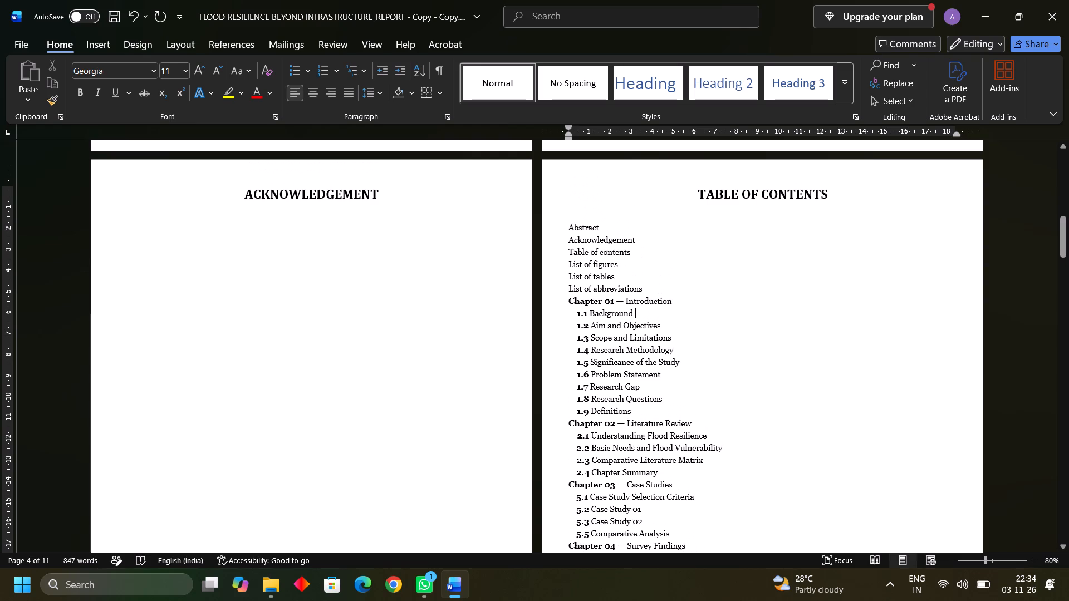
pyautogui.scroll(-2, 709, 341)
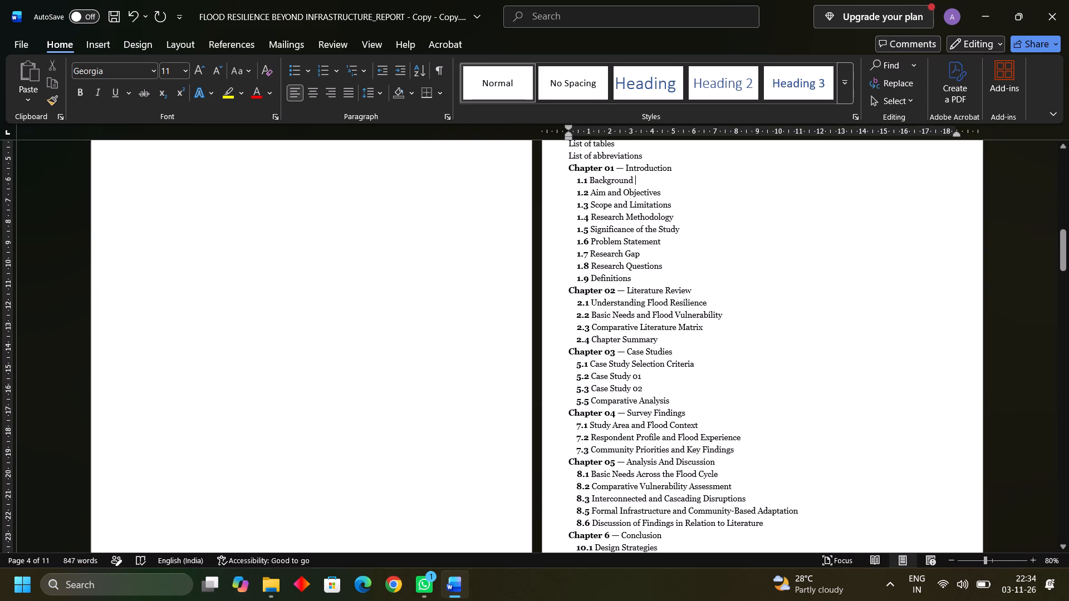
pyautogui.scroll(-7, 709, 341)
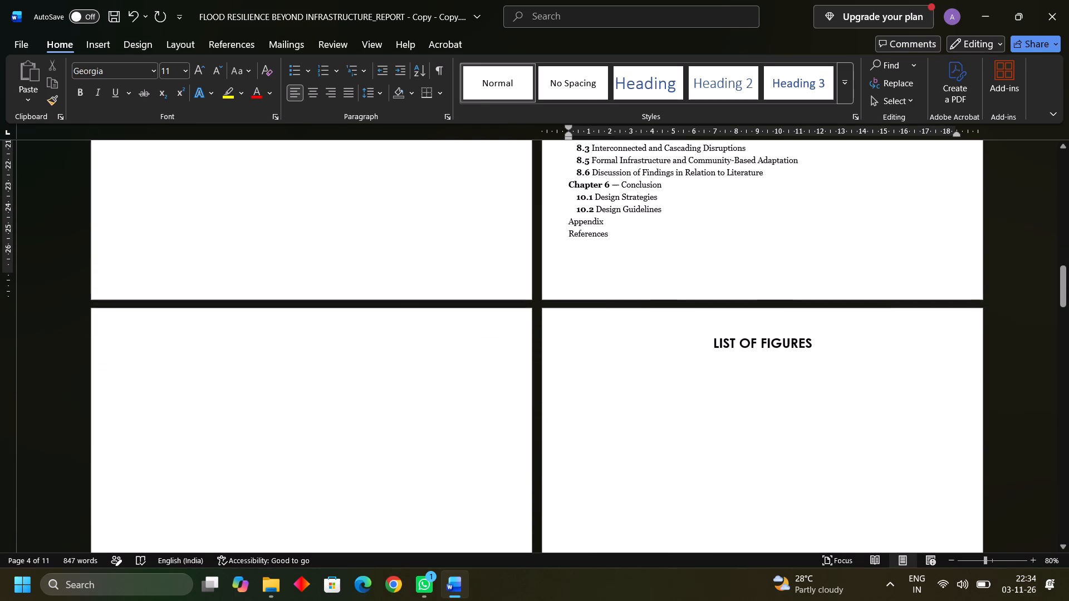
pyautogui.scroll(-1, 709, 341)
pyautogui.click(818, 345)
pyautogui.moveTo(818, 345); pyautogui.dragTo(695, 348)
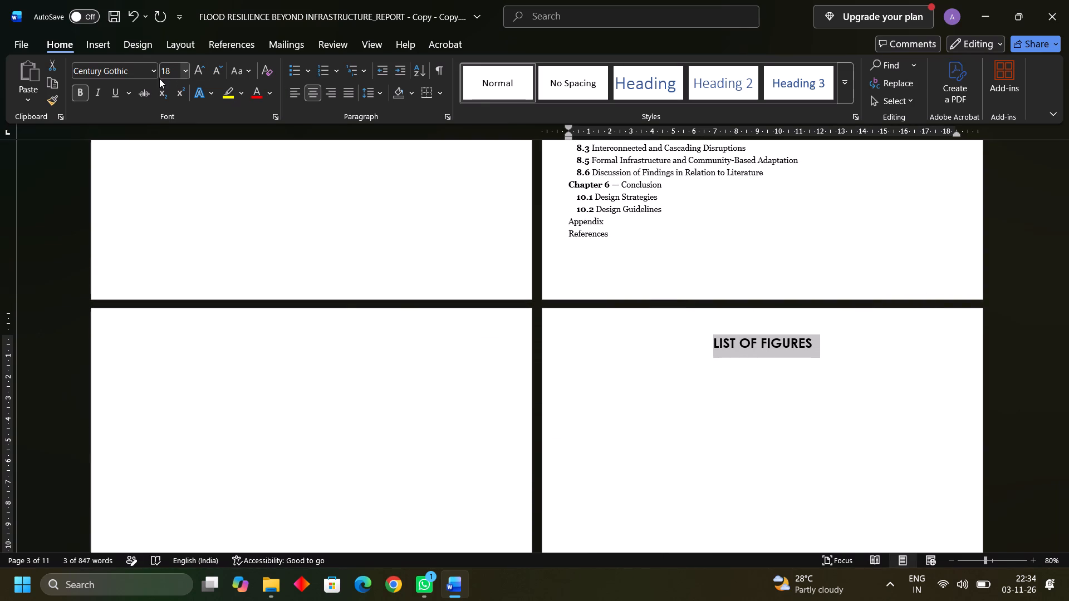
pyautogui.click(154, 75)
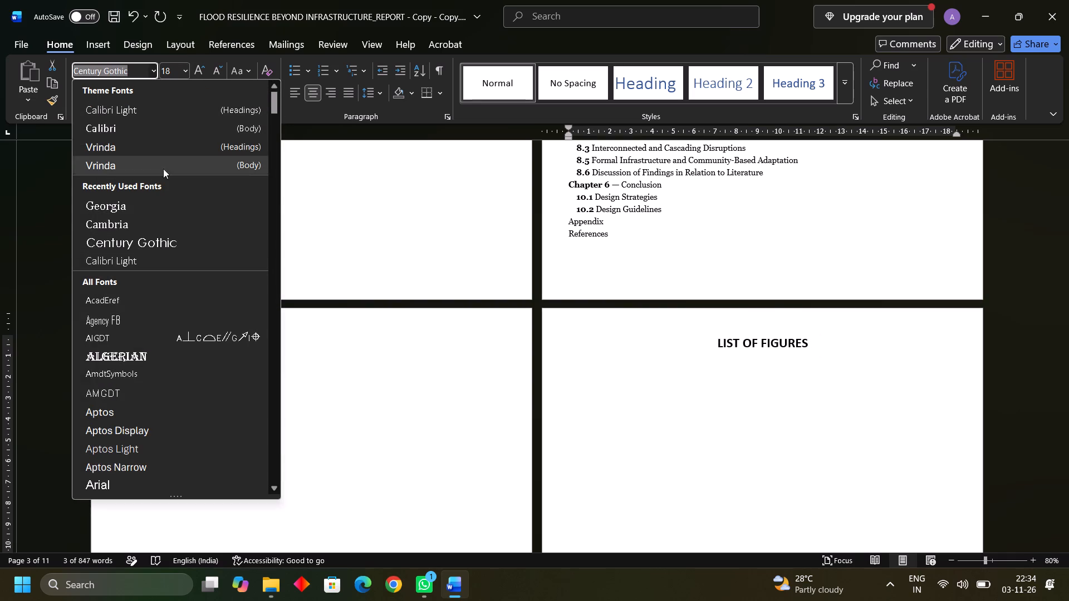
pyautogui.click(167, 220)
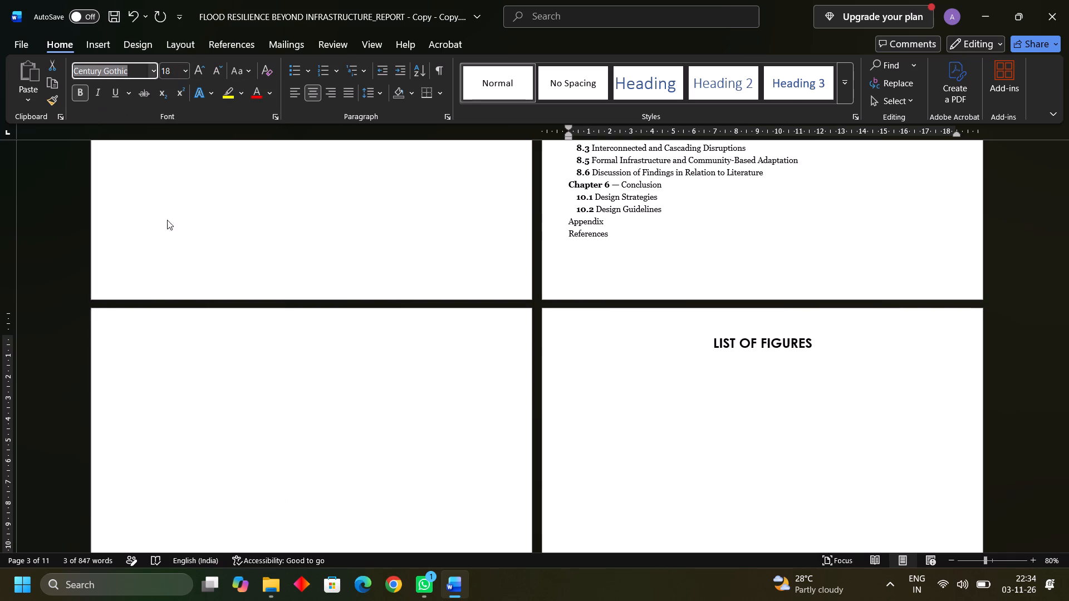
pyautogui.click(643, 366)
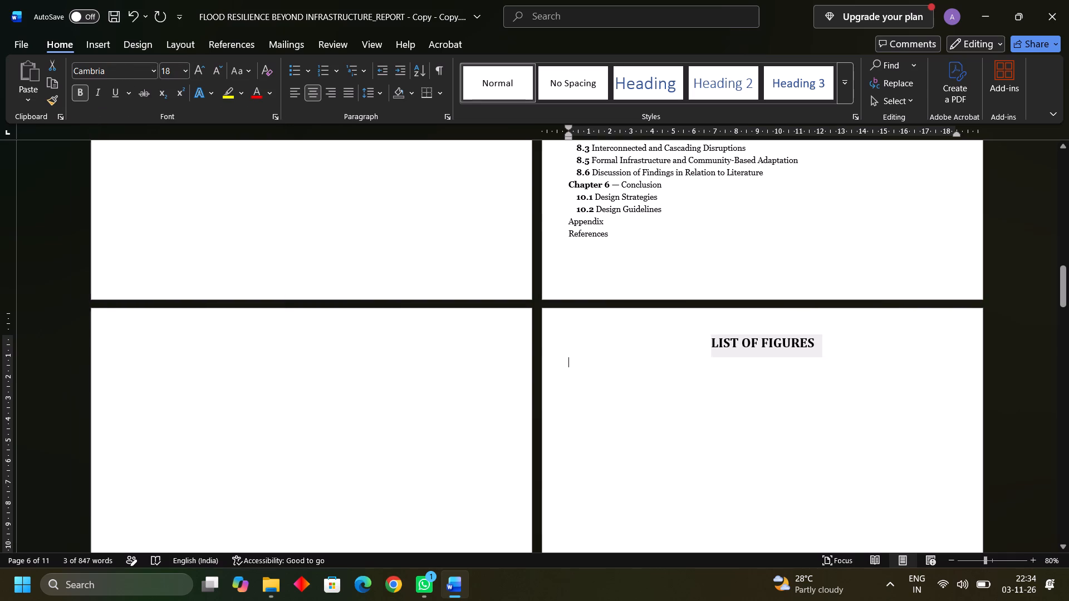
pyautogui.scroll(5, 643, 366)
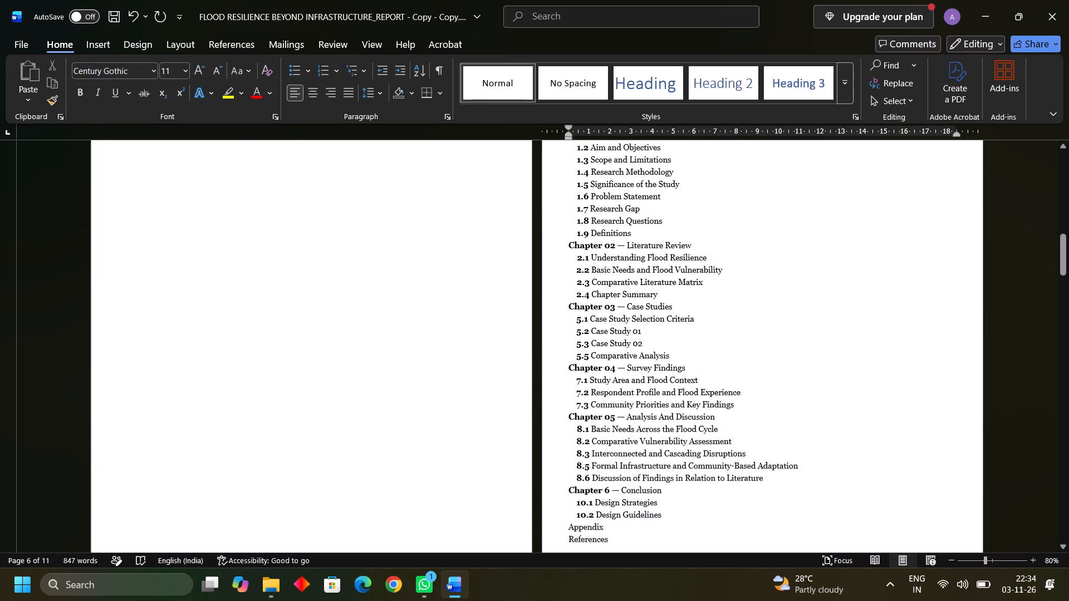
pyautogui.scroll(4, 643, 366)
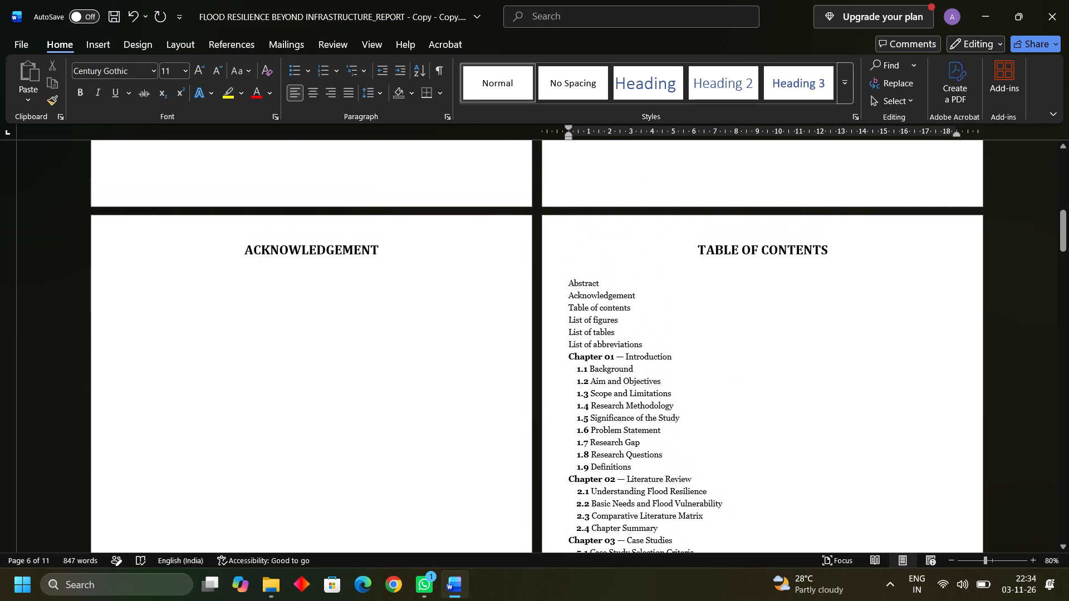
# Review the restyled ACKNOWLEDGEMENT and TABLE OF CONTENTS pages, checking the headings and the contents entries from Abstract through References.
pyautogui.scroll(2, 643, 366)
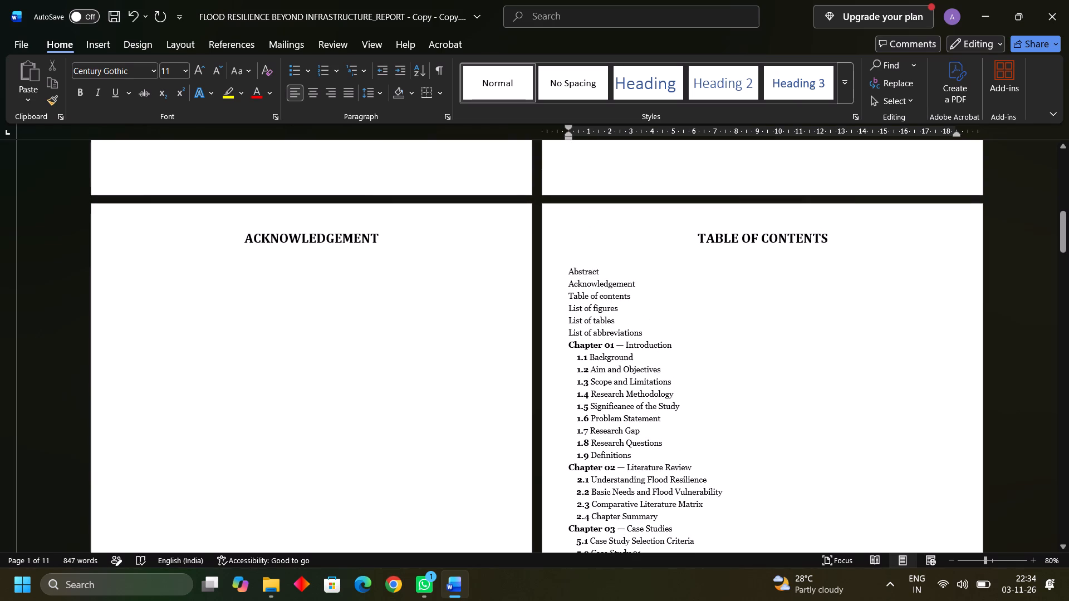
pyautogui.scroll(-6, 643, 347)
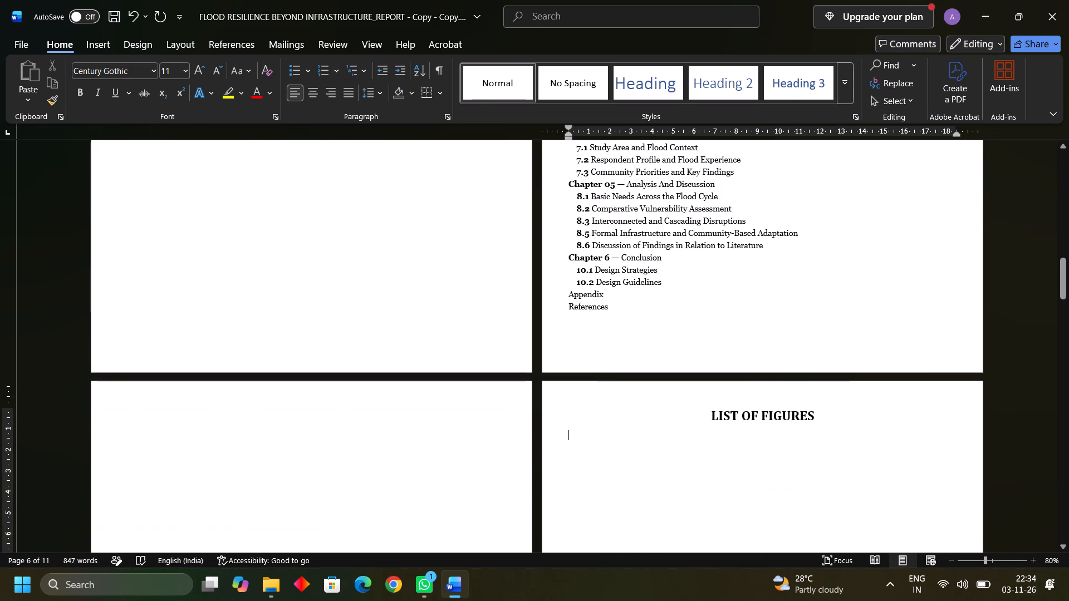
pyautogui.scroll(2, 643, 347)
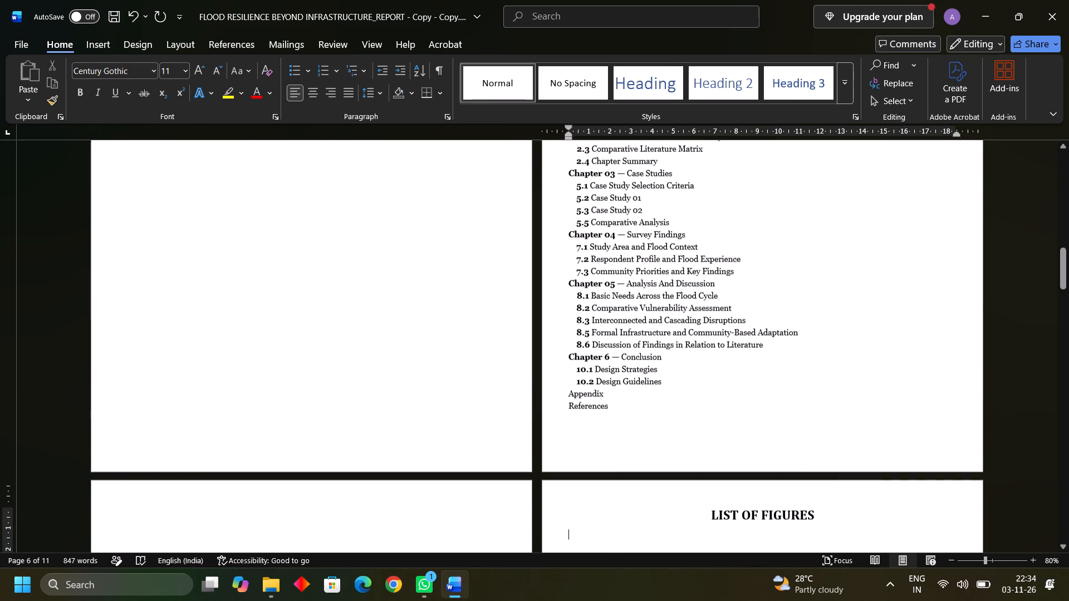
pyautogui.click(590, 436)
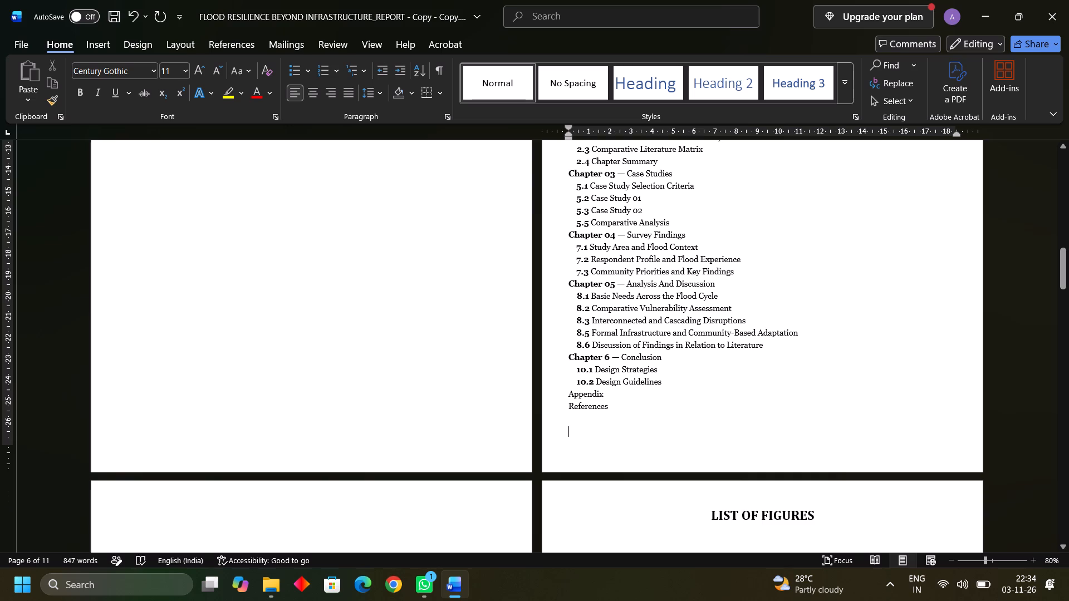
pyautogui.scroll(1, 622, 367)
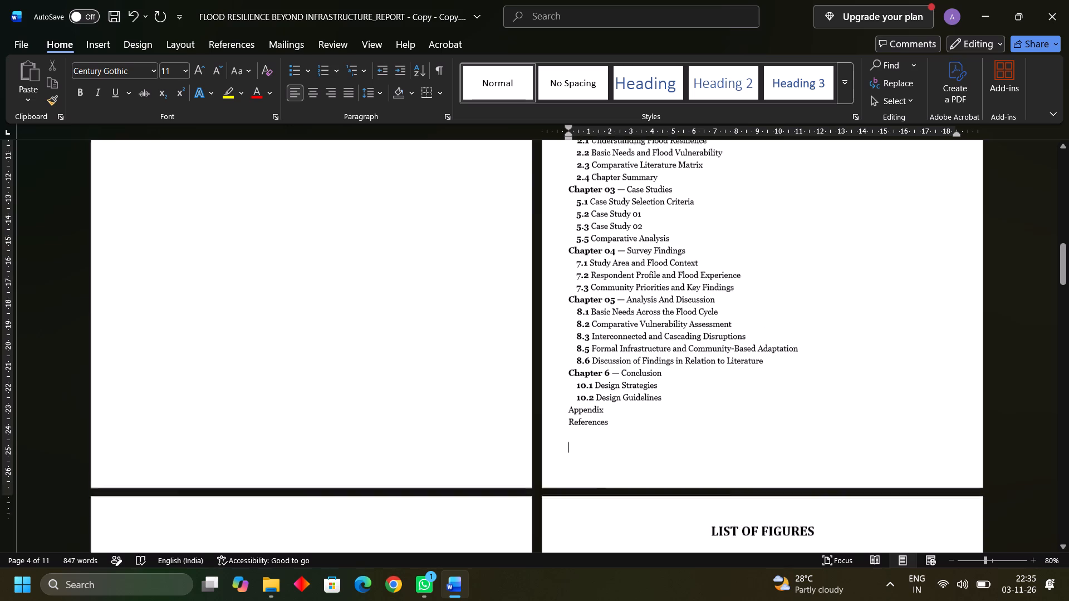
pyautogui.scroll(6, 622, 367)
pyautogui.scroll(-1, 622, 367)
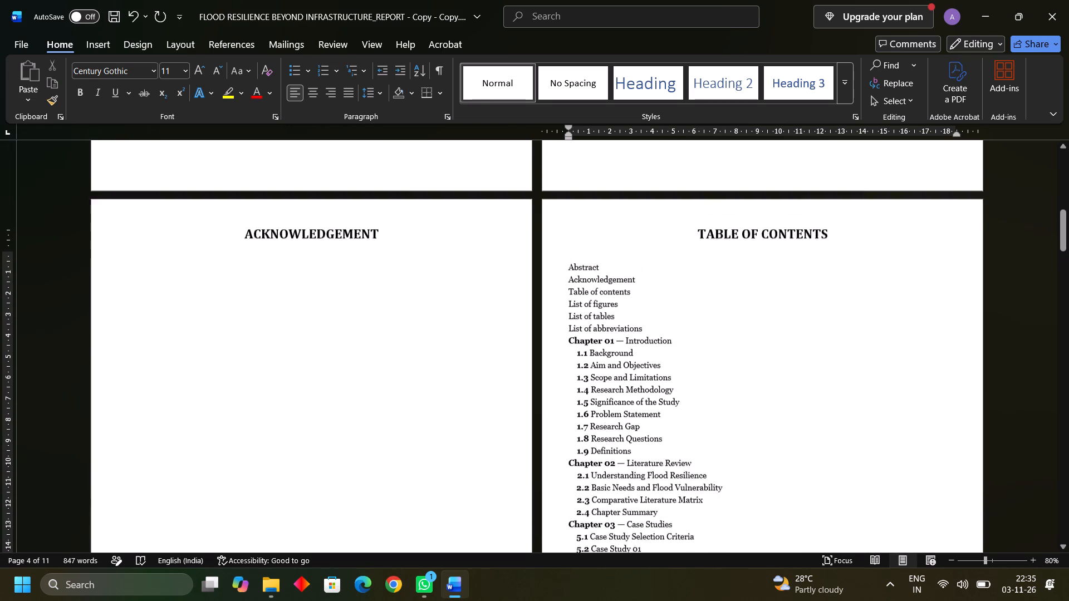
pyautogui.scroll(-2, 622, 367)
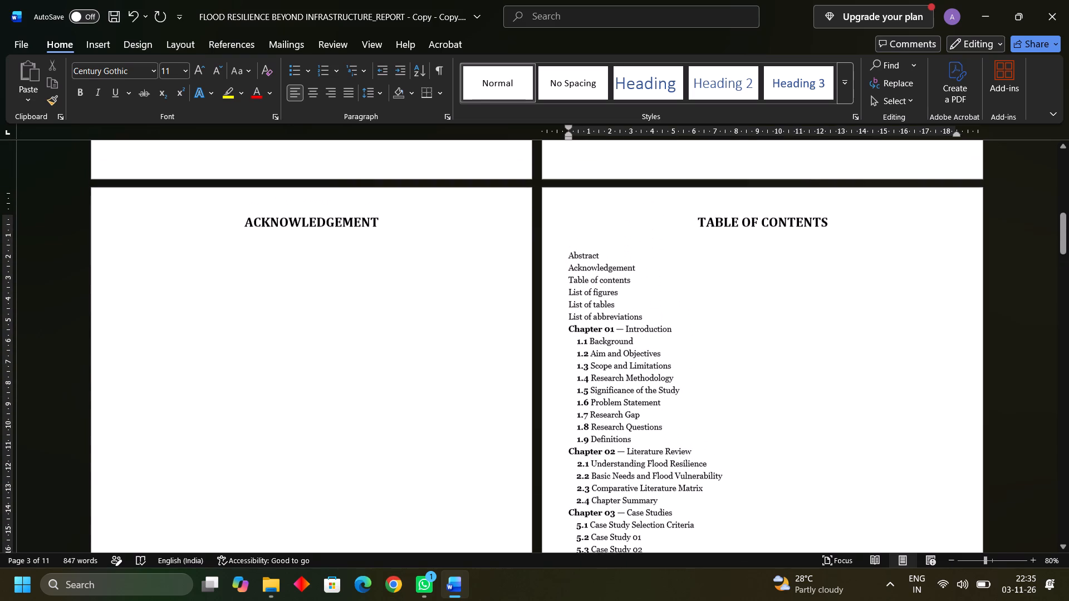
pyautogui.scroll(-5, 622, 367)
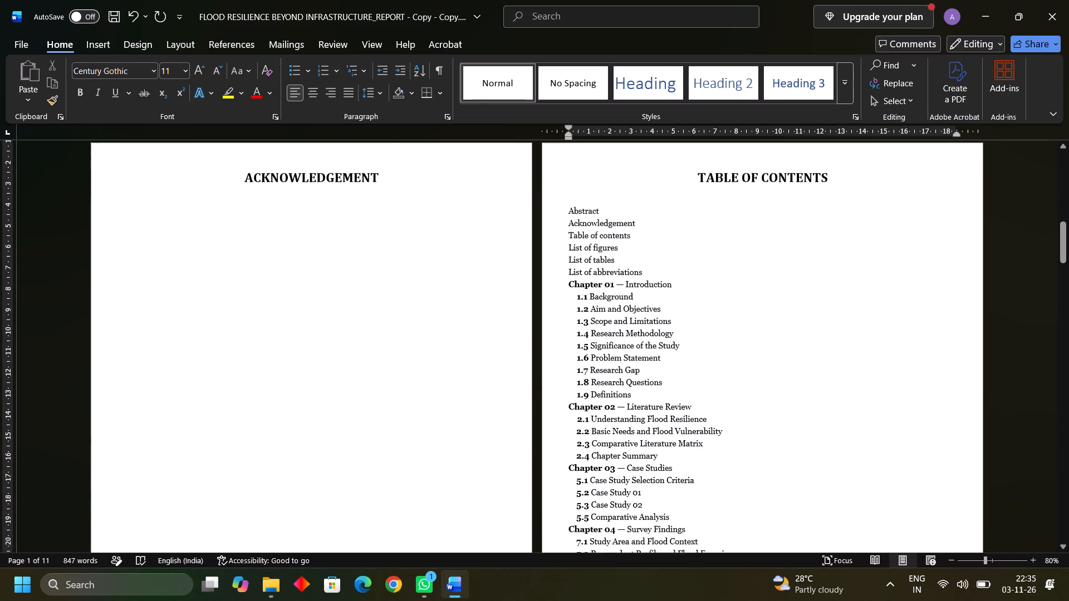
# Set the font of the LIST OF TABLES heading to Cambria.
pyautogui.scroll(-10, 622, 367)
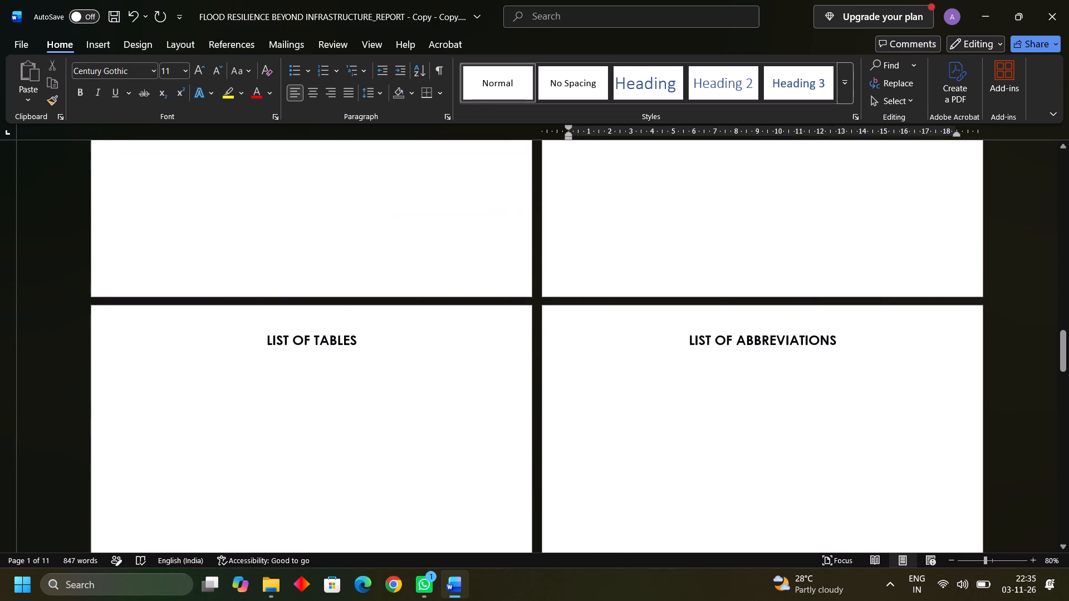
pyautogui.click(363, 338)
pyautogui.moveTo(363, 338); pyautogui.dragTo(261, 351)
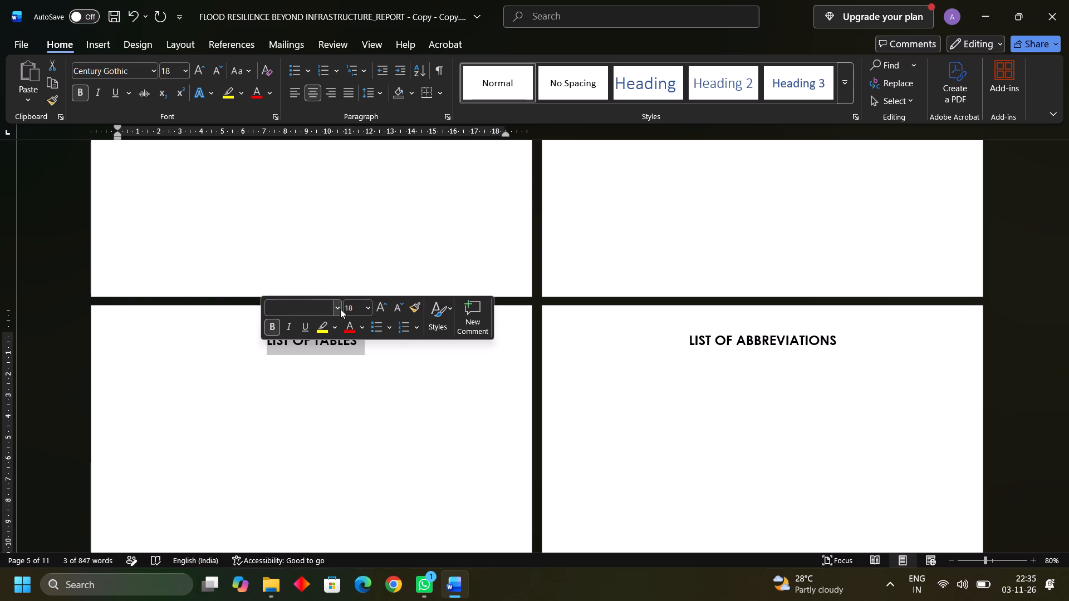
pyautogui.click(340, 309)
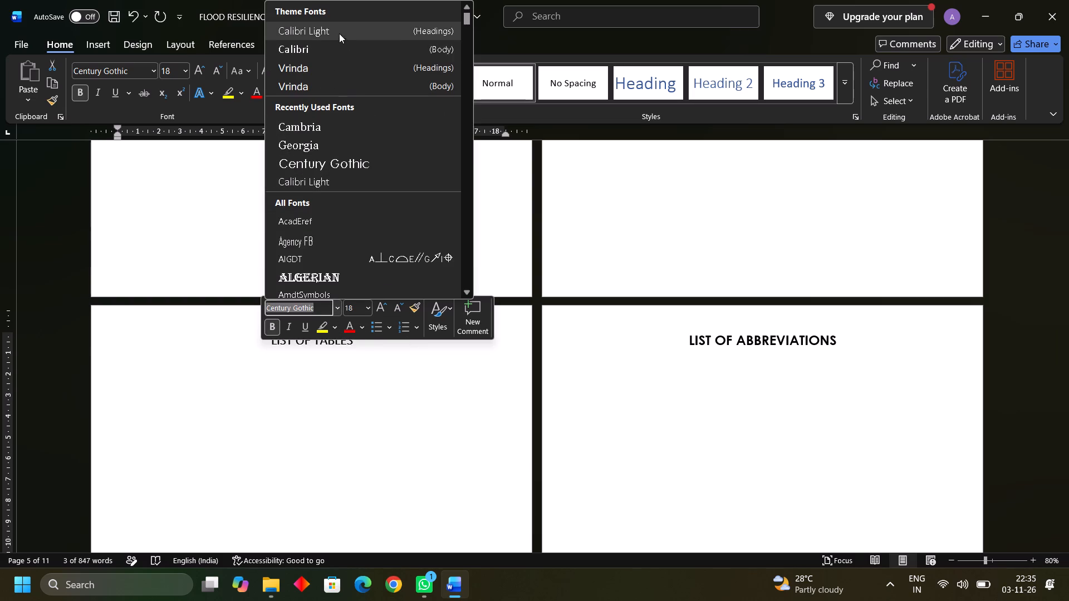
pyautogui.click(337, 129)
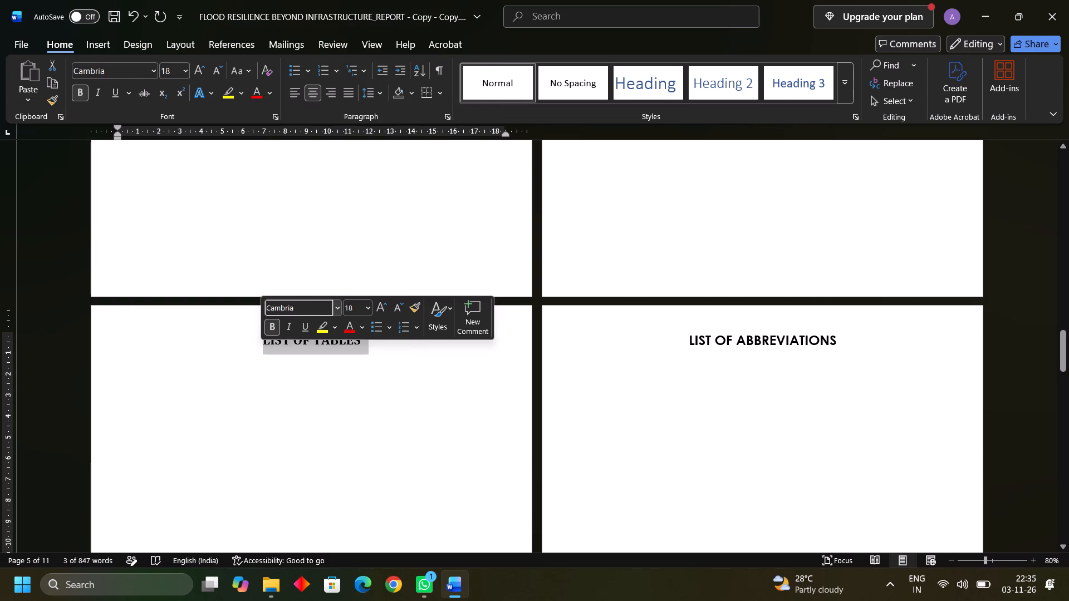
# Set the font of the LIST OF ABBREVIATIONS heading to Cambria.
pyautogui.click(844, 343)
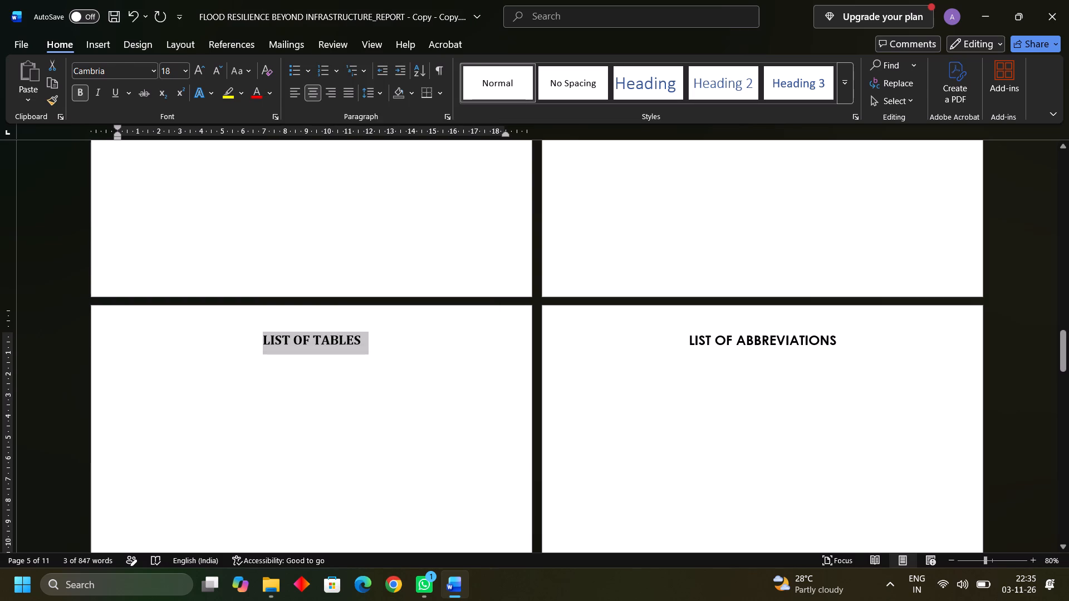
pyautogui.moveTo(844, 343); pyautogui.dragTo(688, 332)
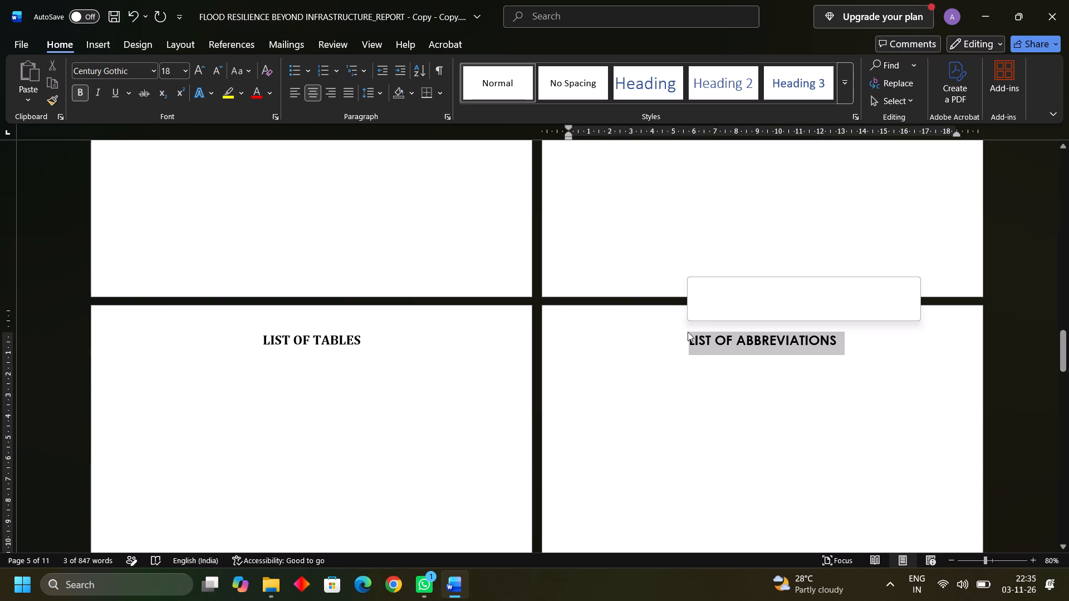
pyautogui.click(763, 288)
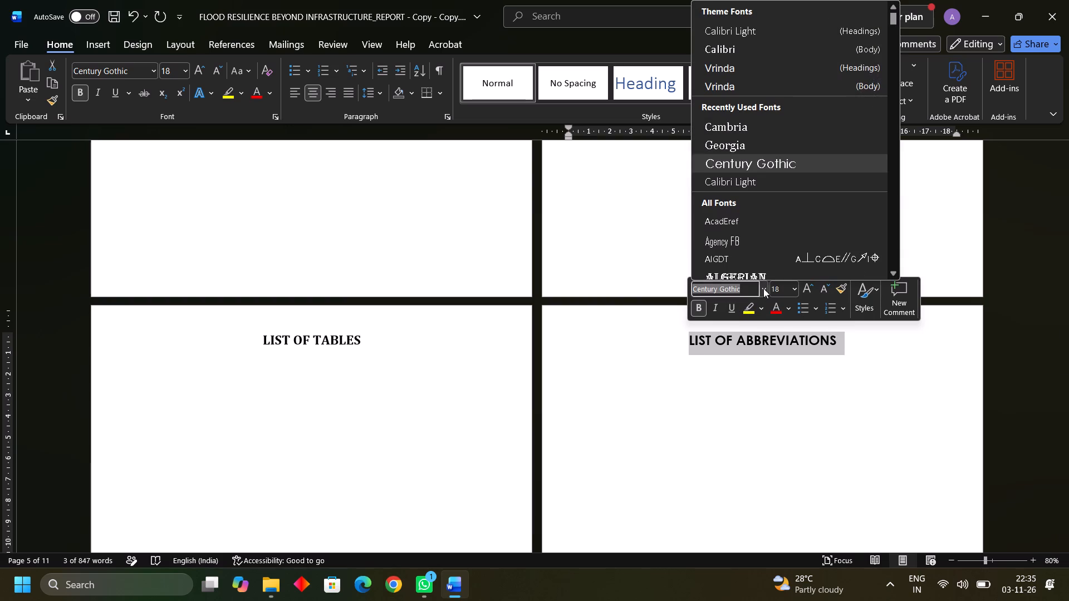
pyautogui.click(746, 131)
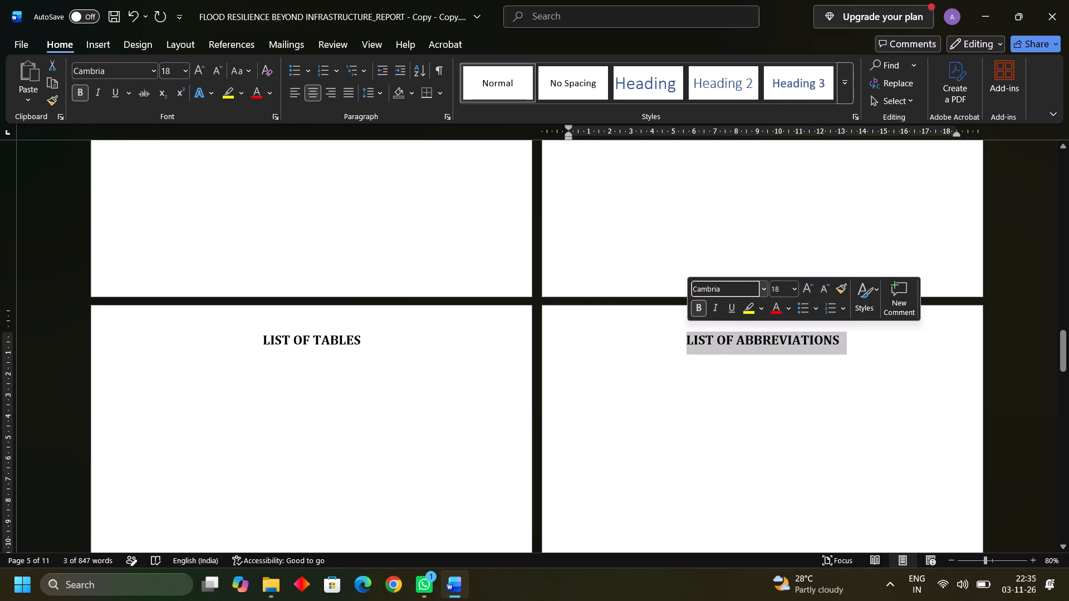
pyautogui.click(719, 474)
# Set the font of the CHAPTER 01 — INTRODUCTION heading on page 9 to Cambria.
pyautogui.scroll(-12, 719, 474)
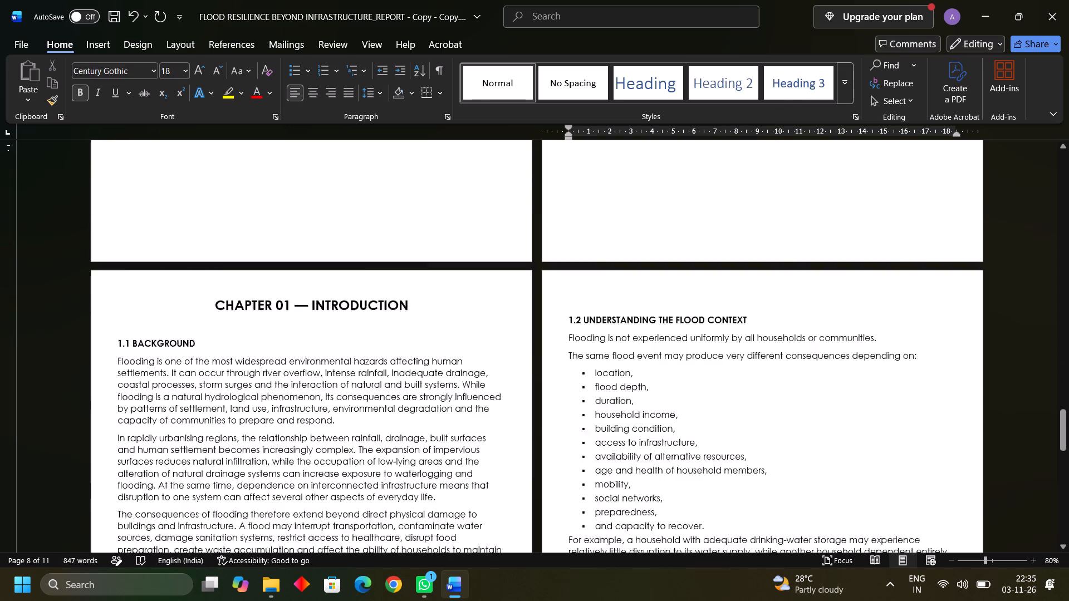
pyautogui.scroll(1, 719, 474)
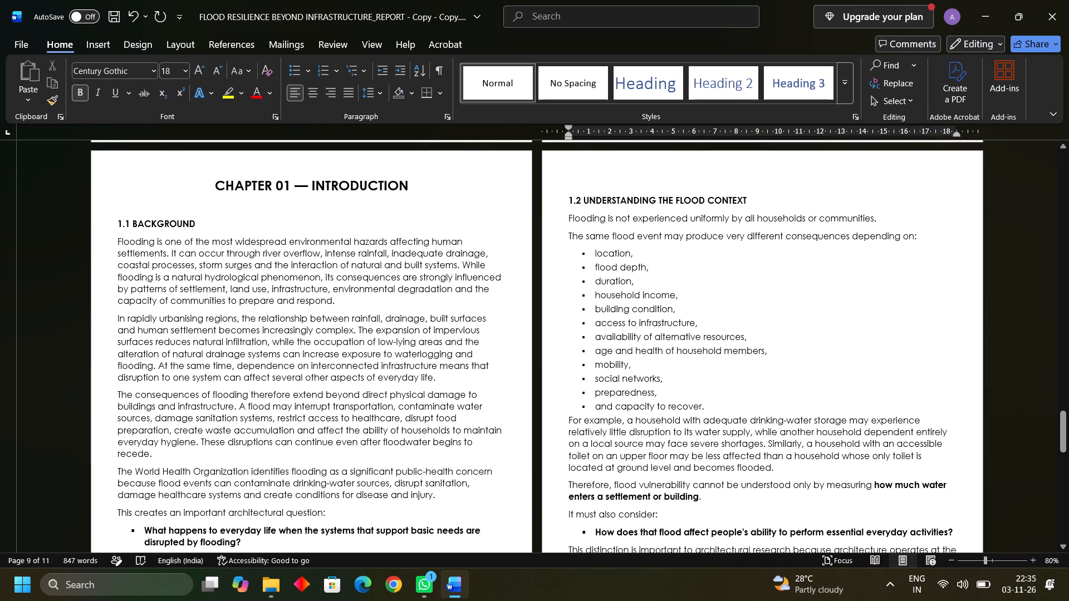
pyautogui.click(411, 178)
pyautogui.moveTo(411, 178); pyautogui.dragTo(215, 184)
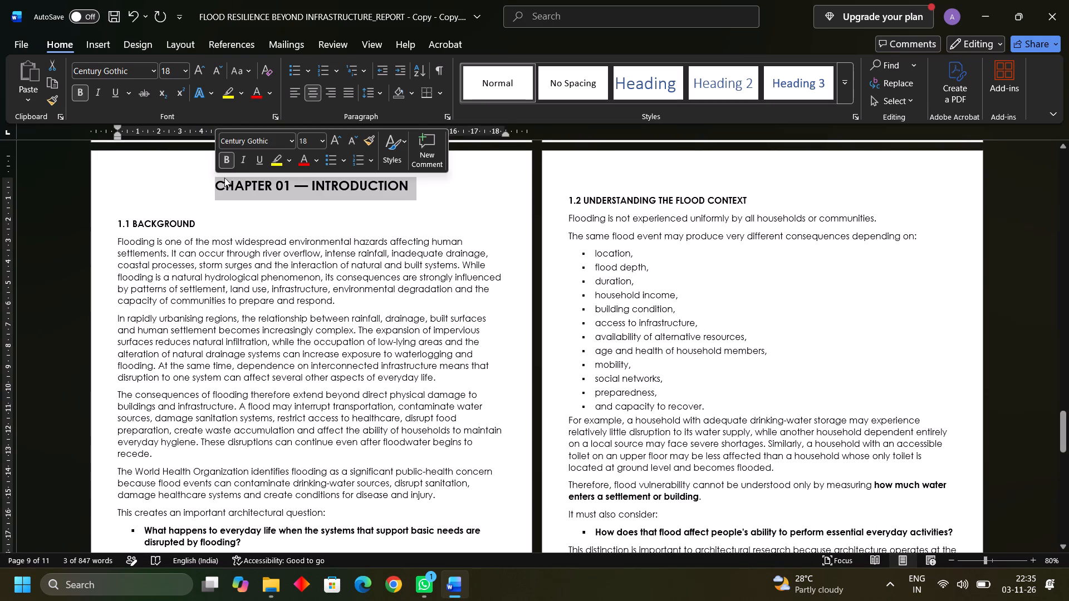
pyautogui.click(291, 136)
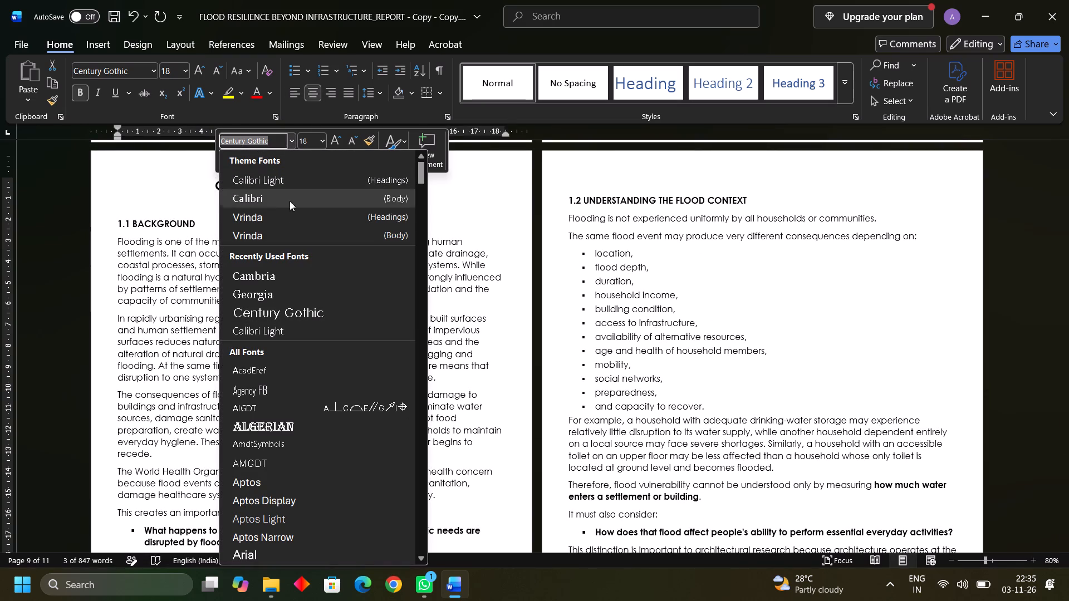
pyautogui.click(291, 272)
pyautogui.click(294, 263)
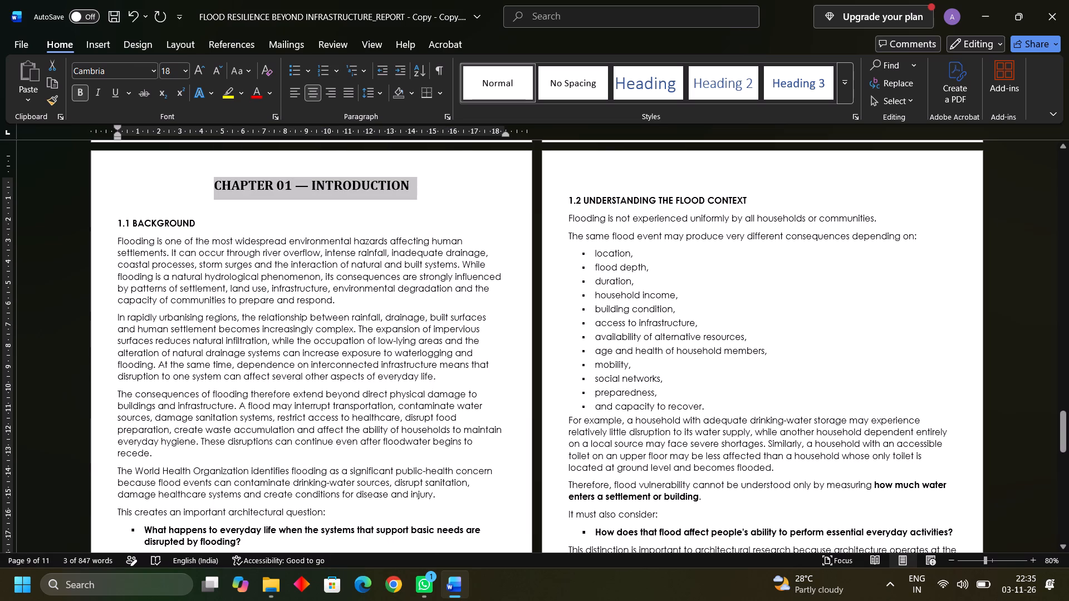
pyautogui.moveTo(294, 263); pyautogui.dragTo(271, 267)
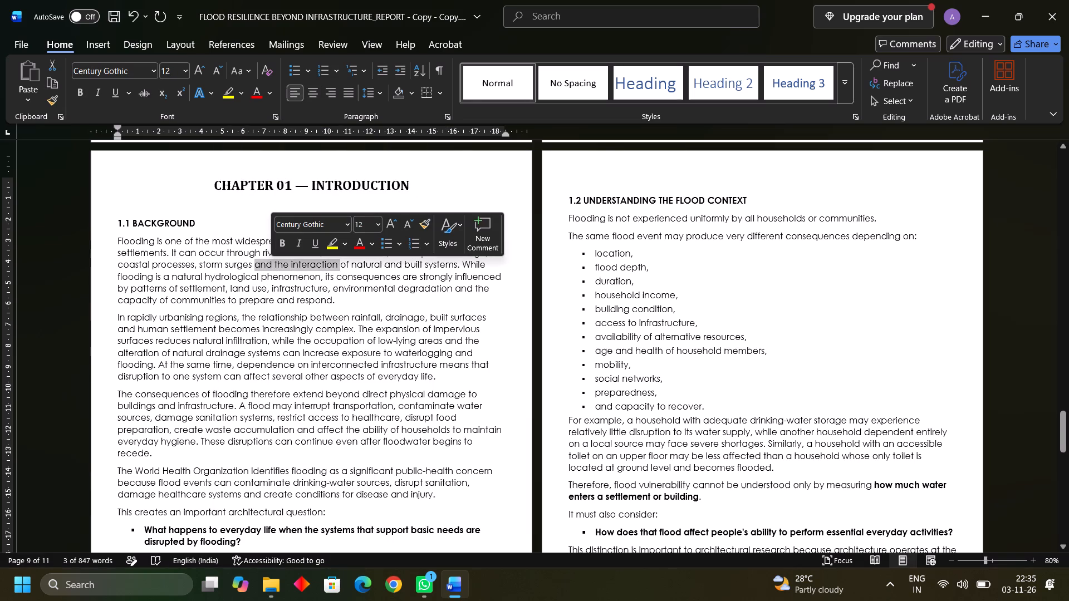
pyautogui.click(444, 164)
# Set the font of all Chapter 01 text below the chapter heading, from 1.1 Background through the end of section 1.3, to Georgia.
pyautogui.scroll(-3, 396, 382)
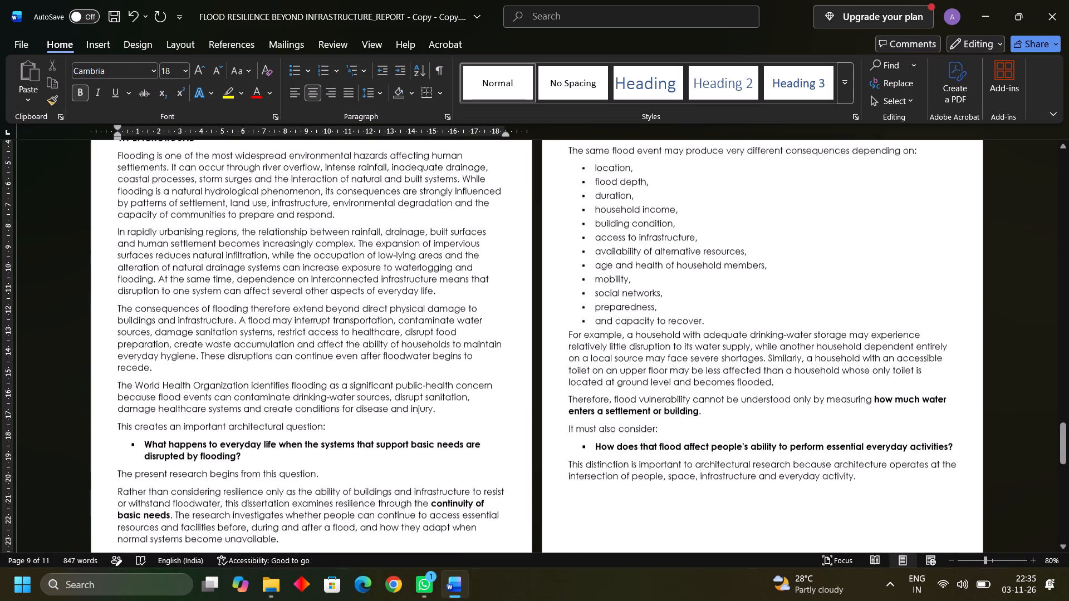
pyautogui.scroll(-2, 396, 382)
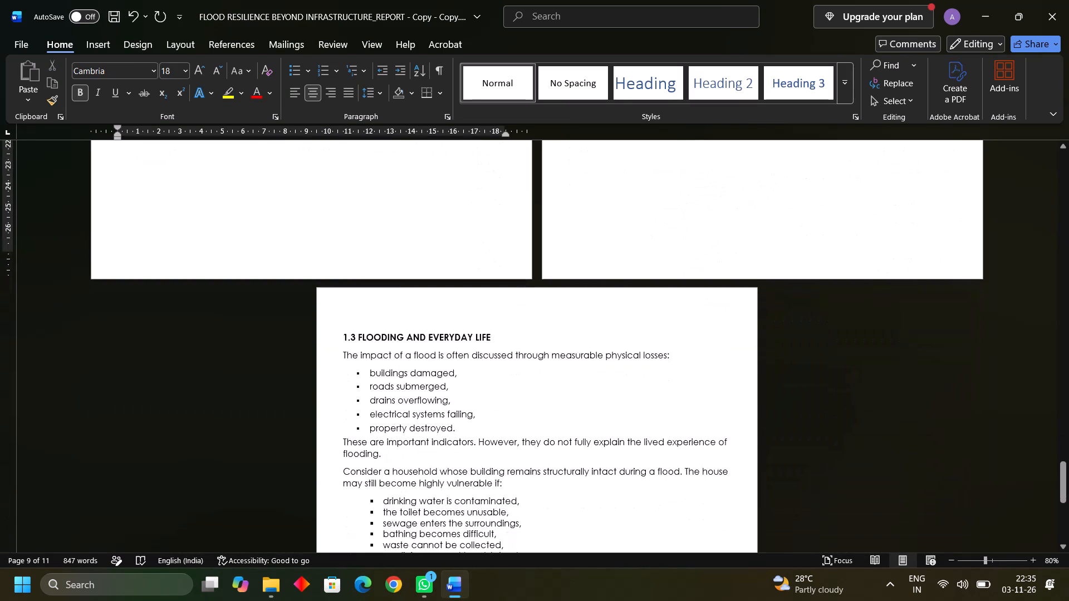
pyautogui.scroll(-1, 396, 382)
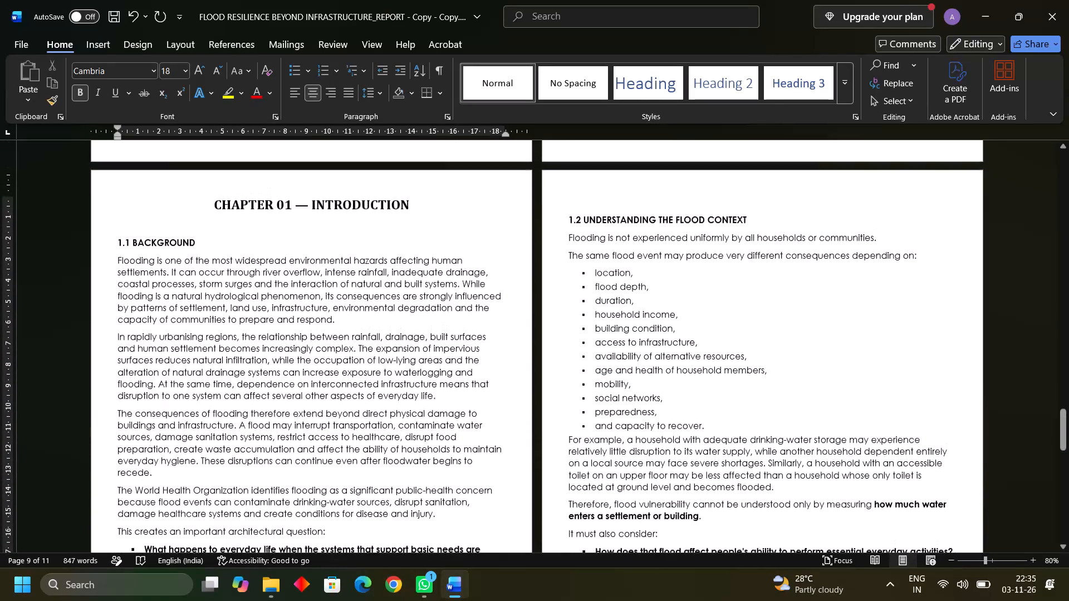
pyautogui.scroll(-1, 396, 382)
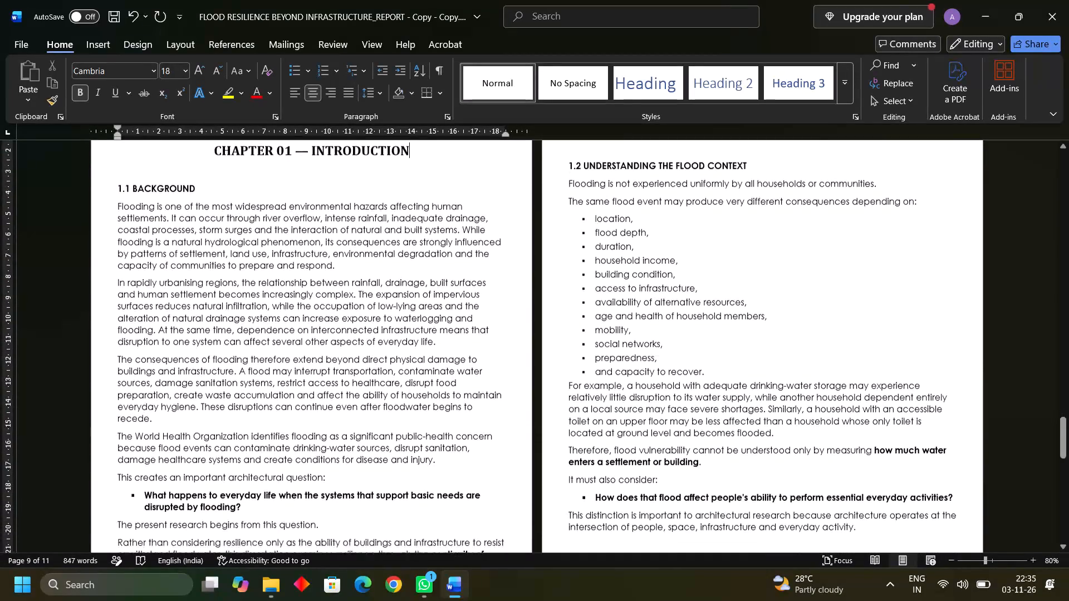
pyautogui.scroll(-3, 396, 382)
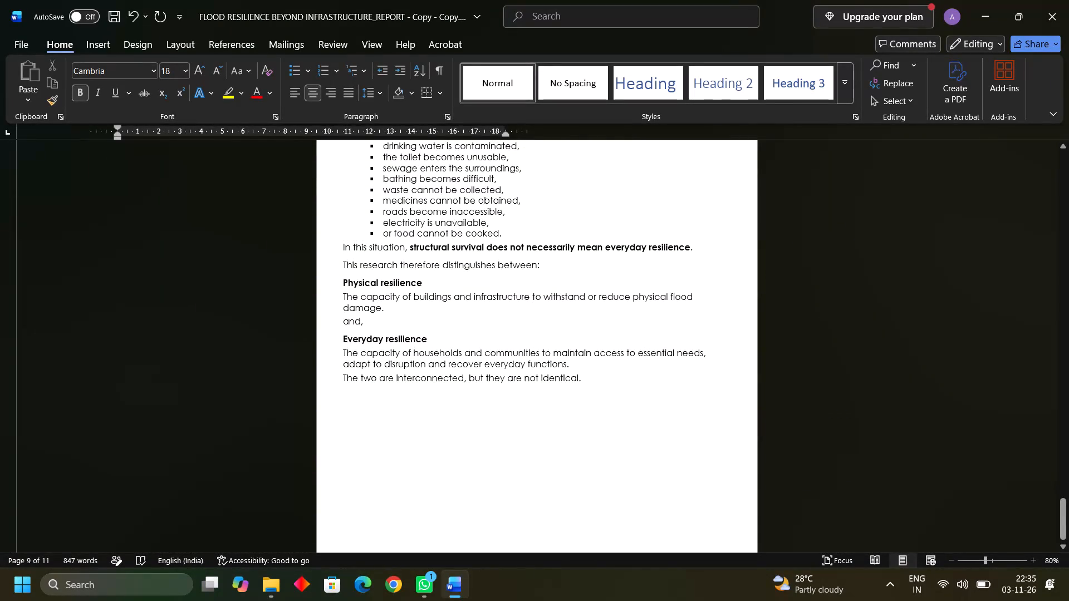
pyautogui.click(596, 381)
pyautogui.moveTo(596, 381); pyautogui.dragTo(448, 295)
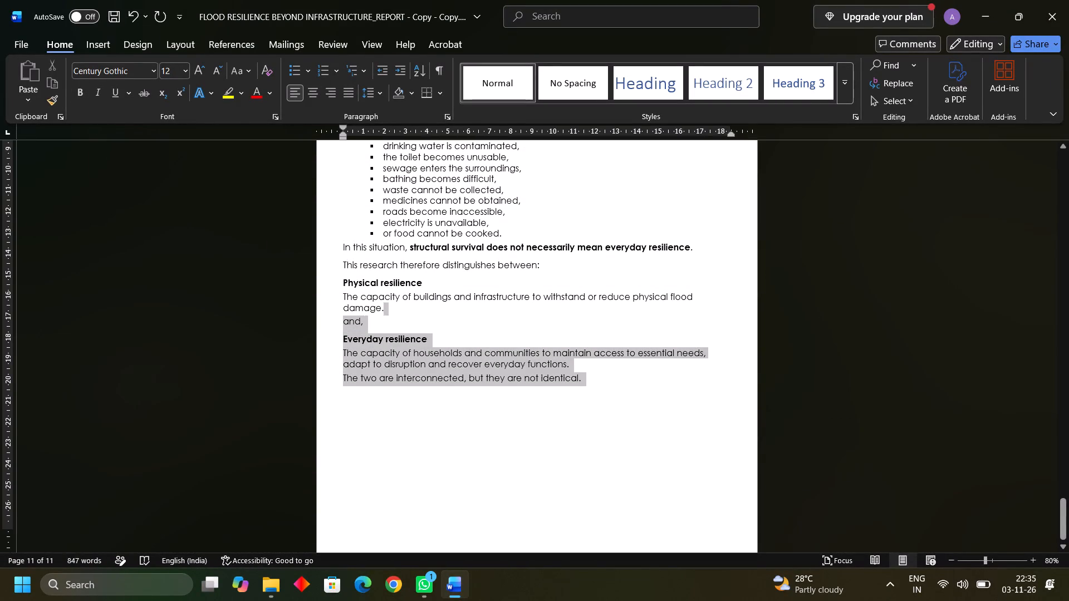
pyautogui.moveTo(448, 295); pyautogui.dragTo(443, 140)
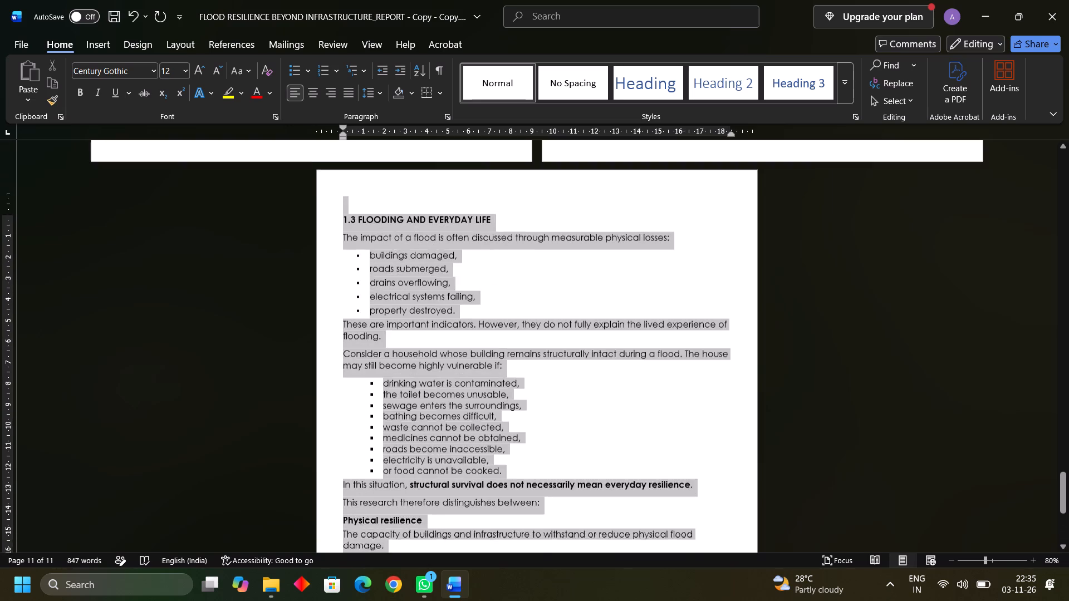
pyautogui.moveTo(443, 140); pyautogui.dragTo(383, 456)
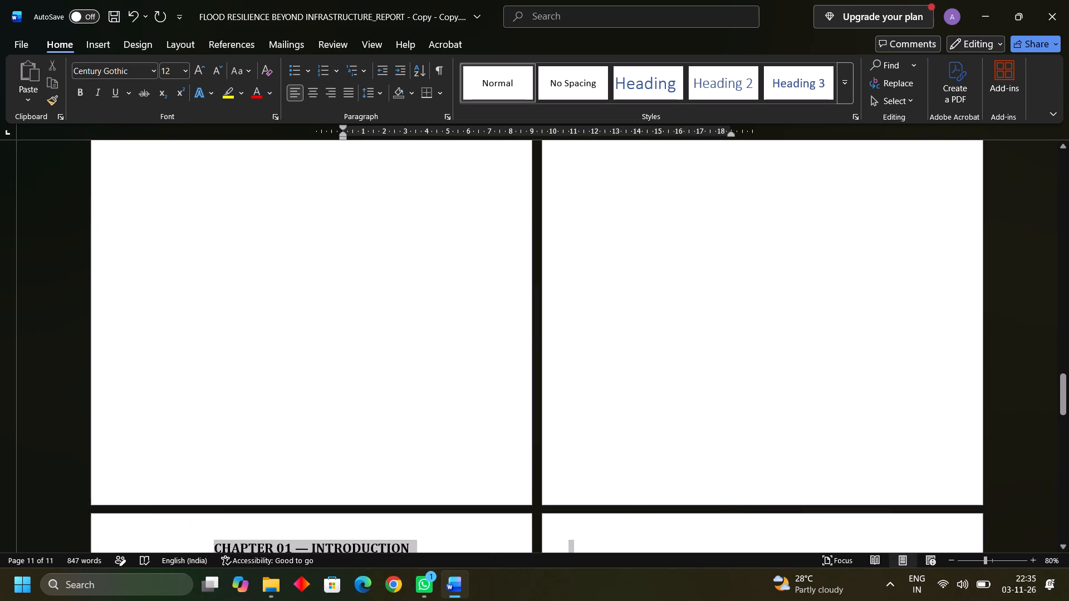
pyautogui.moveTo(383, 456); pyautogui.dragTo(271, 476)
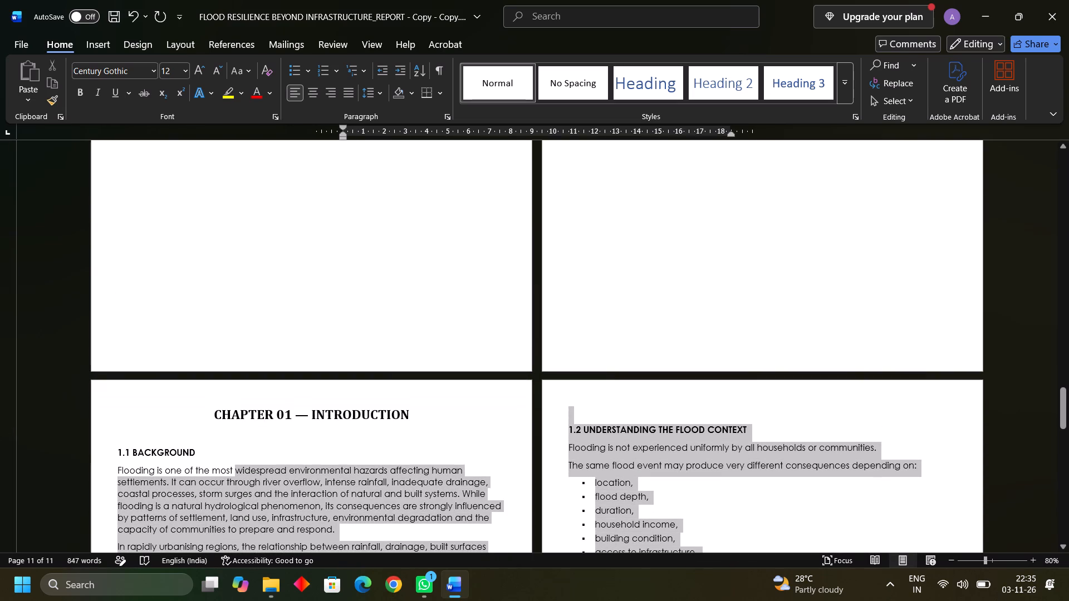
pyautogui.moveTo(271, 476); pyautogui.dragTo(132, 446)
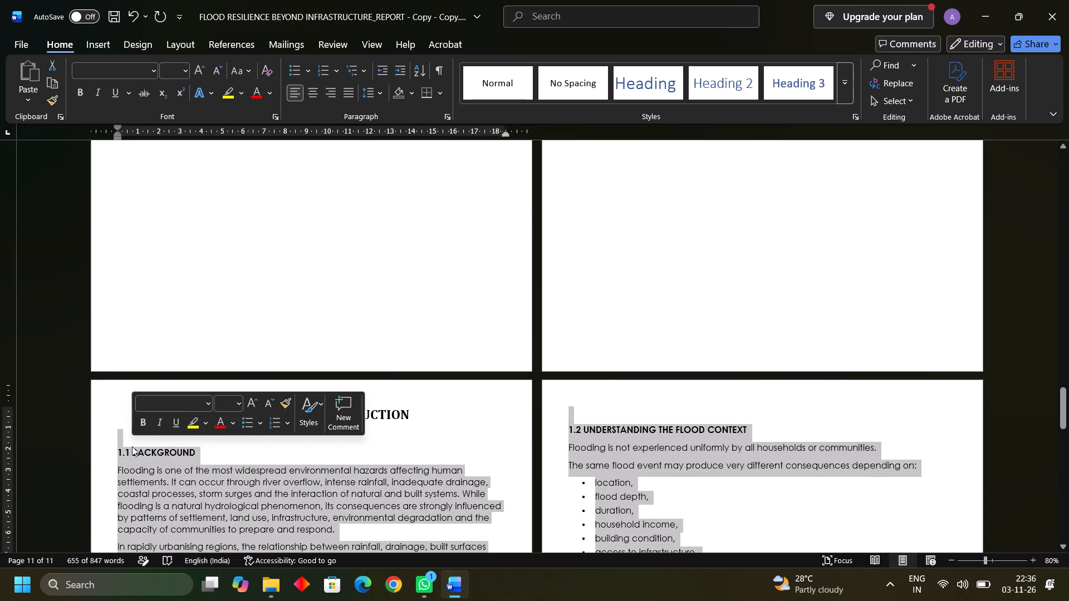
pyautogui.click(155, 73)
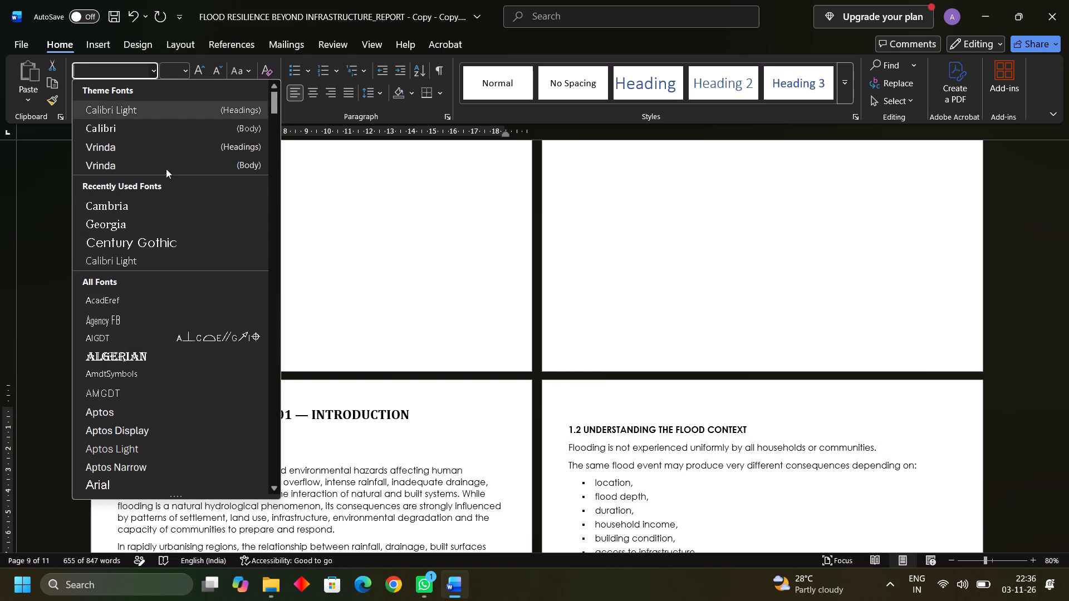
pyautogui.click(161, 223)
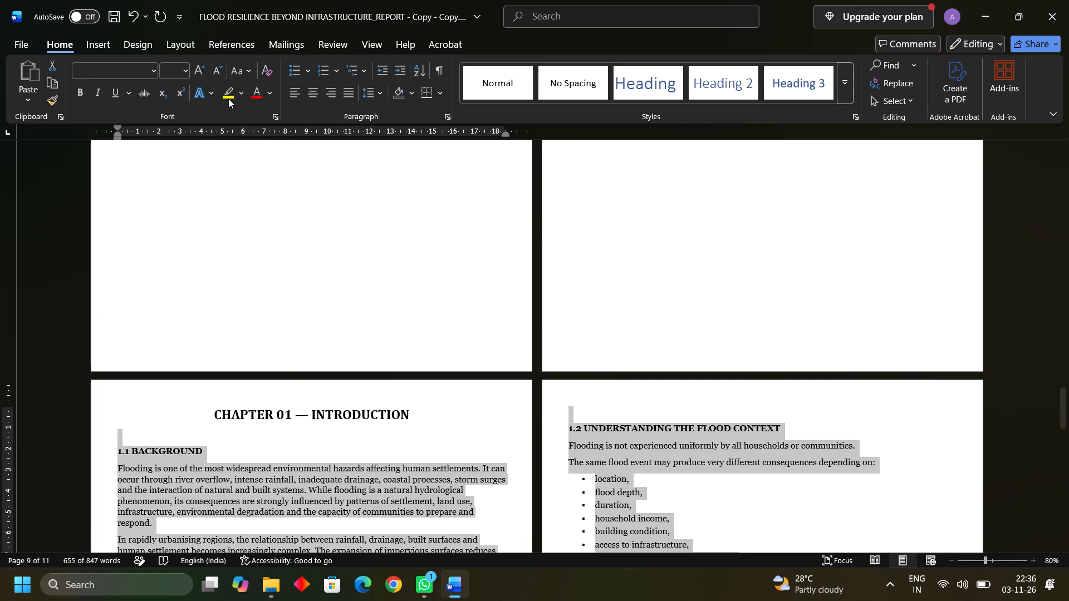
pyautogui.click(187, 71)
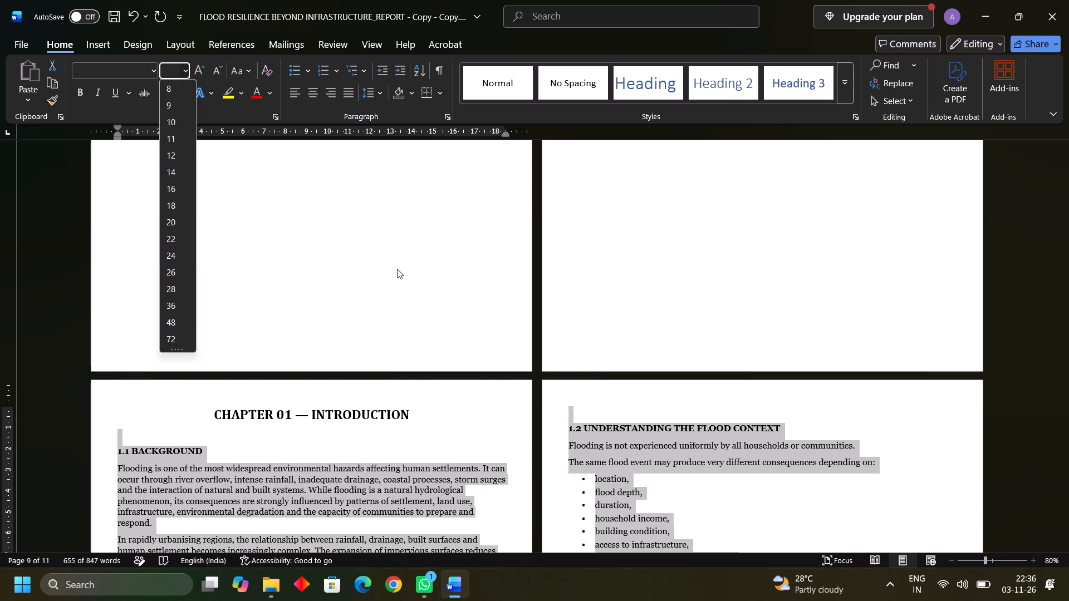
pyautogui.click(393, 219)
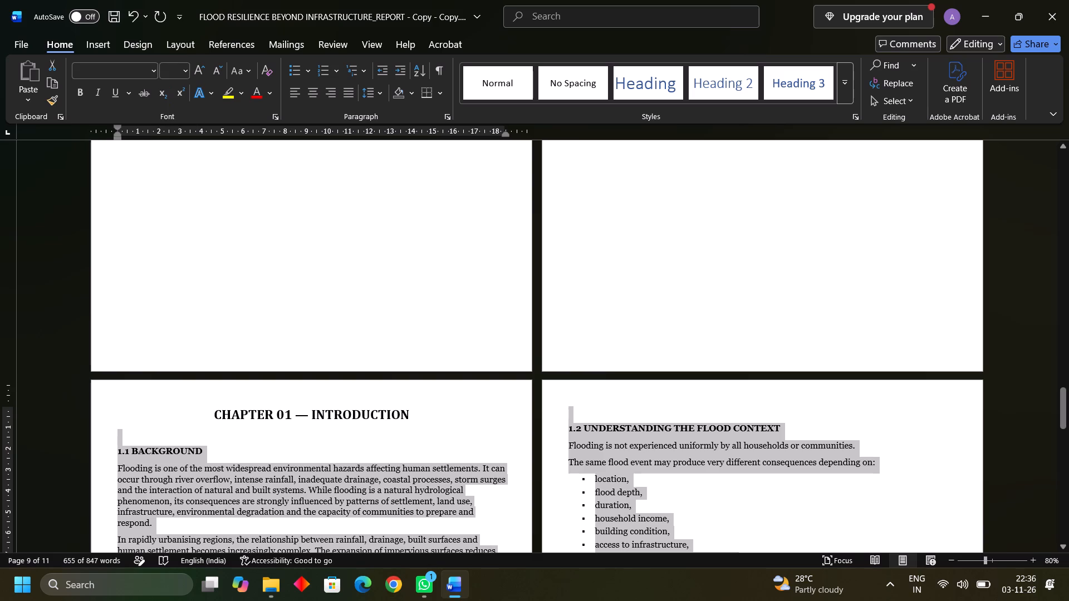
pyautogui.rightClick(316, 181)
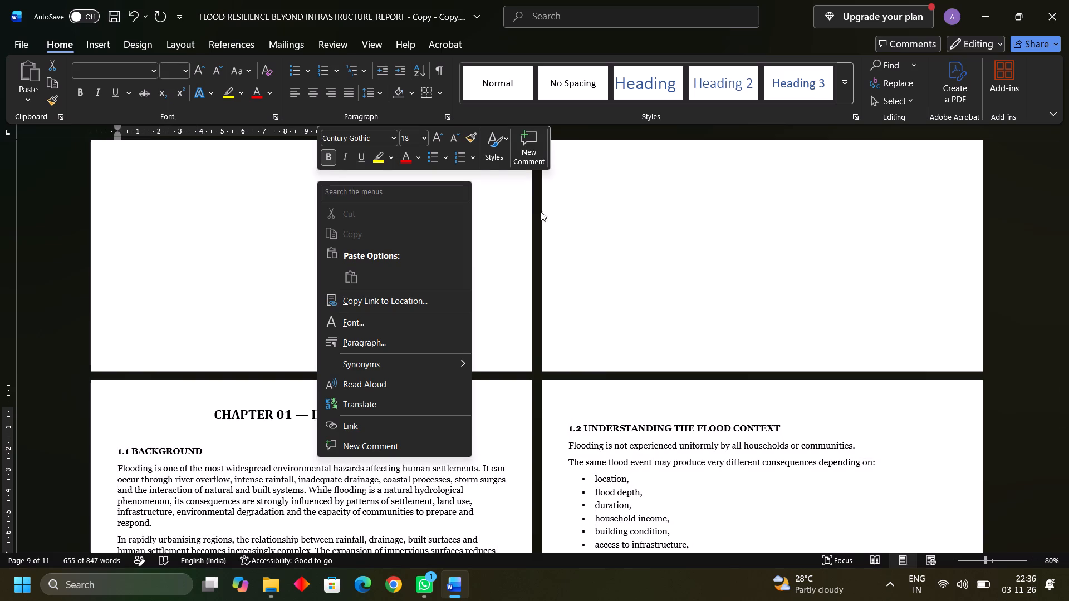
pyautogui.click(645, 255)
# Review the restyled Chapter 01 pages, the list pages and the table of contents for font and layout consistency.
pyautogui.scroll(-8, 645, 255)
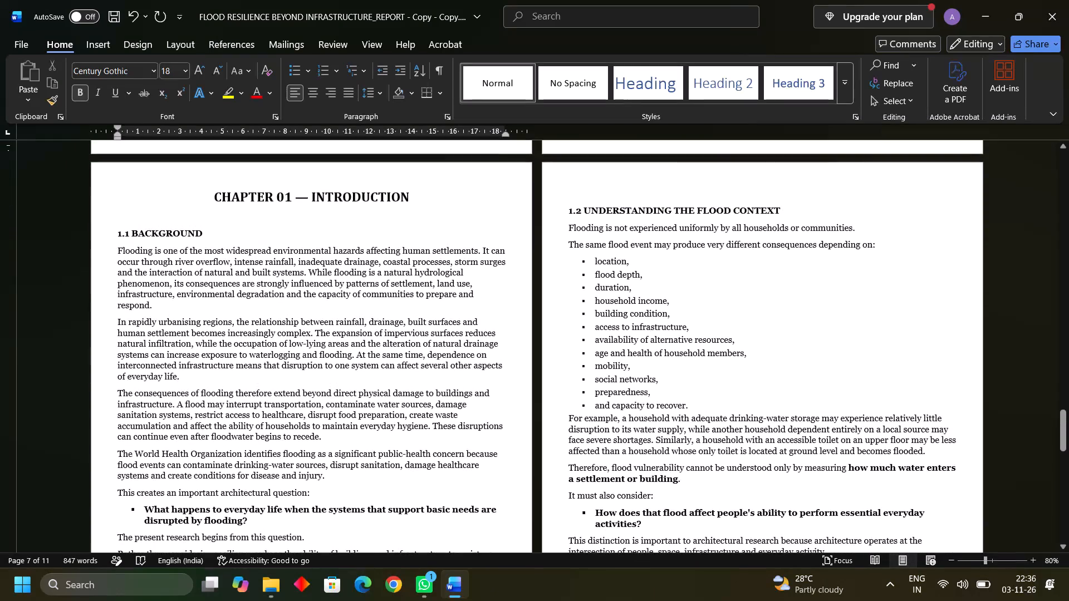
pyautogui.scroll(-2, 645, 255)
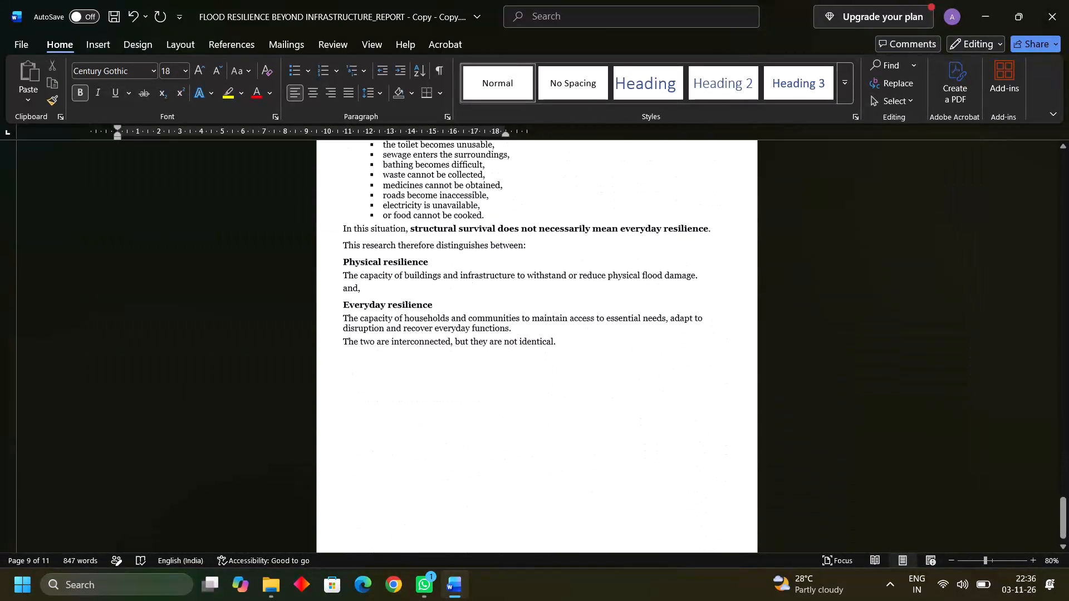
pyautogui.scroll(2, 645, 255)
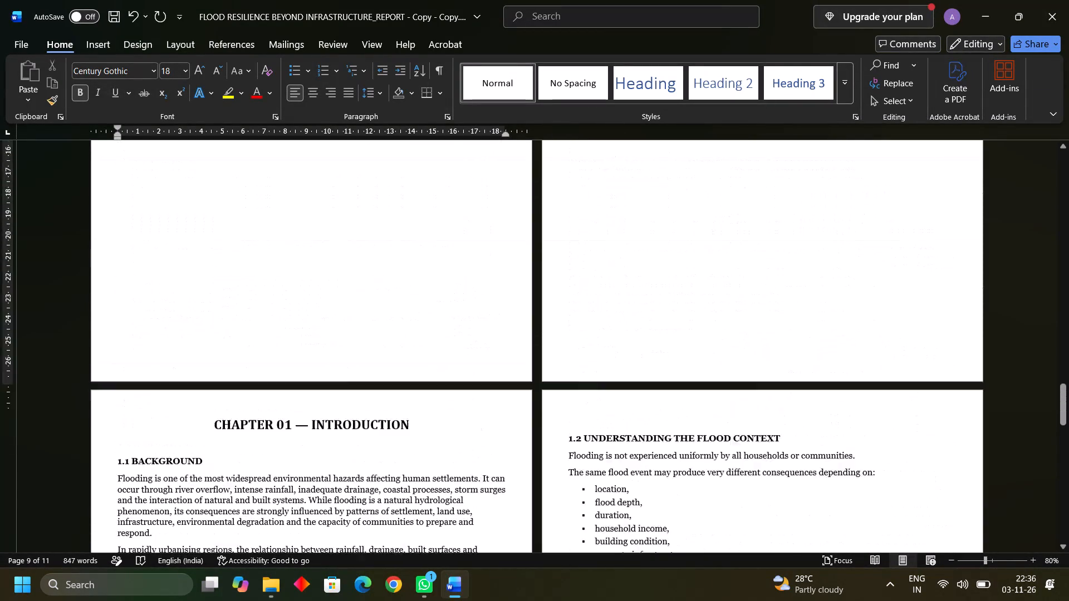
pyautogui.scroll(2, 645, 255)
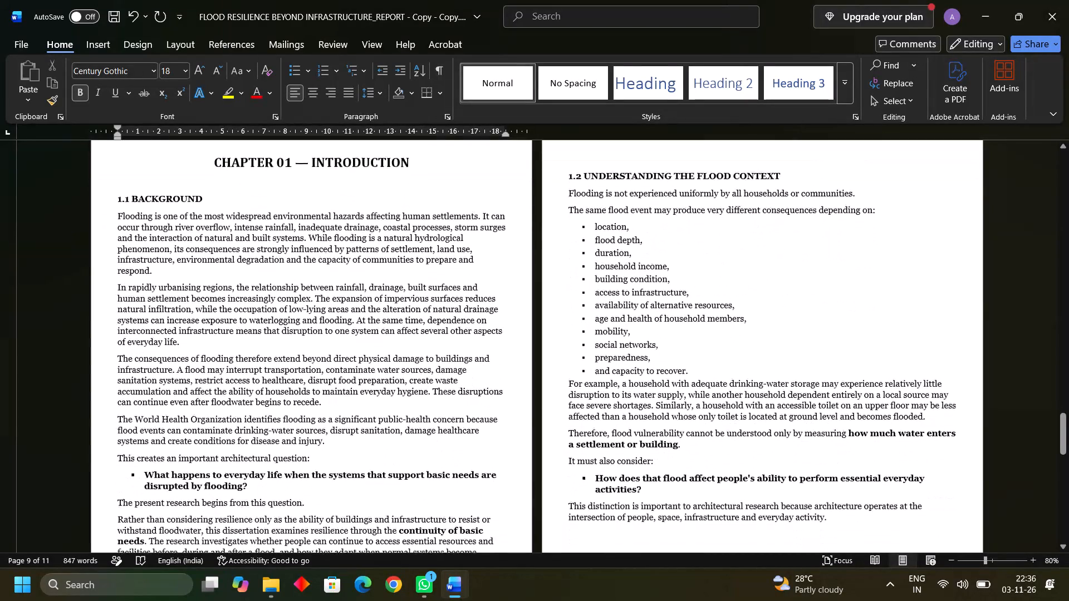
pyautogui.scroll(2, 645, 255)
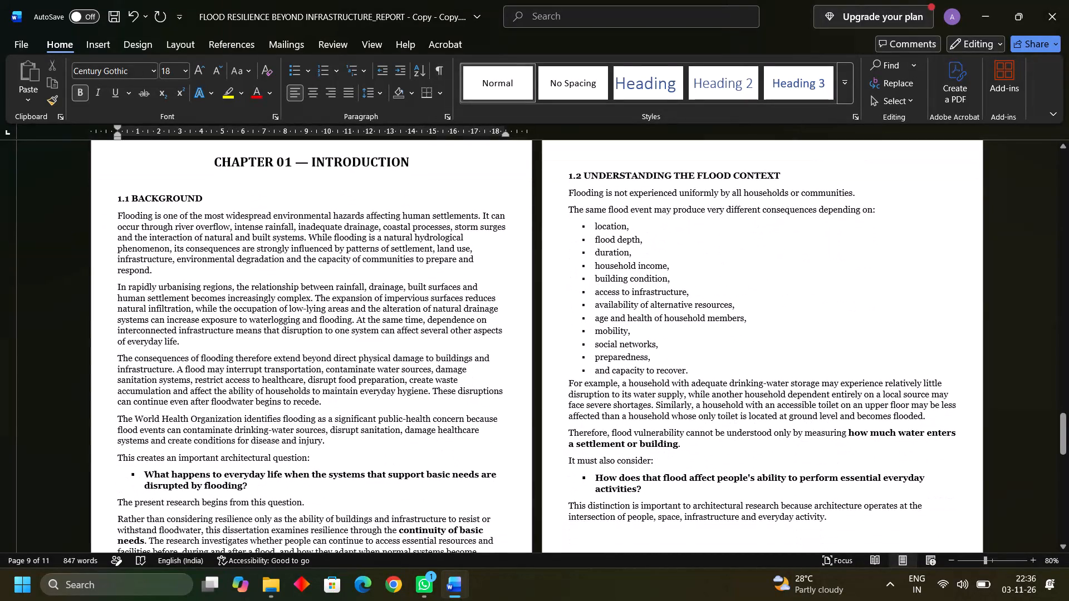
pyautogui.scroll(1, 645, 255)
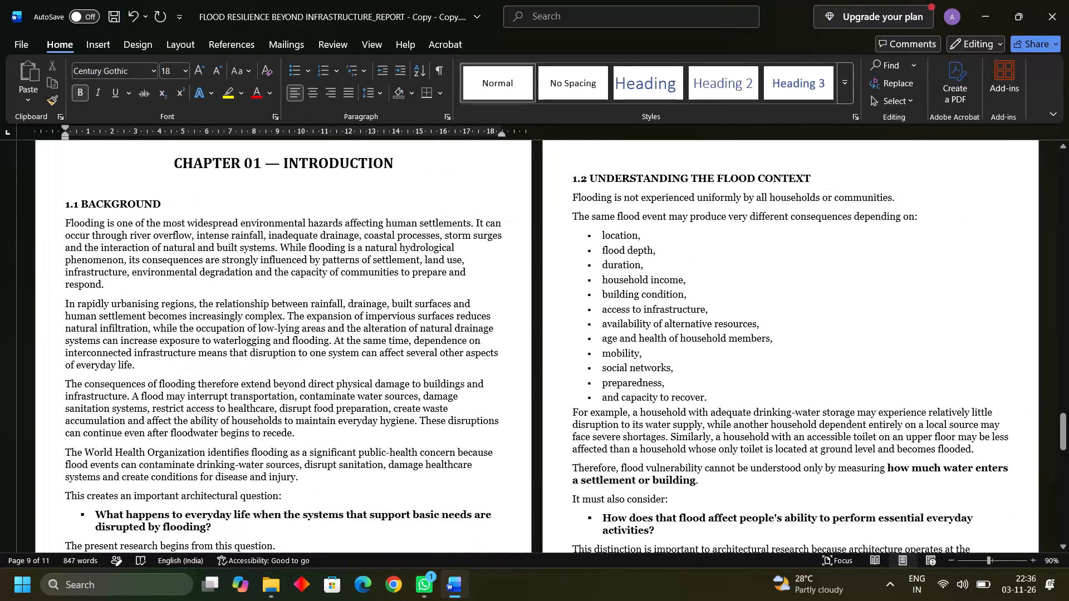
pyautogui.keyDown('ctrl'); pyautogui.scroll(-3, 653, 172); pyautogui.keyUp('ctrl')
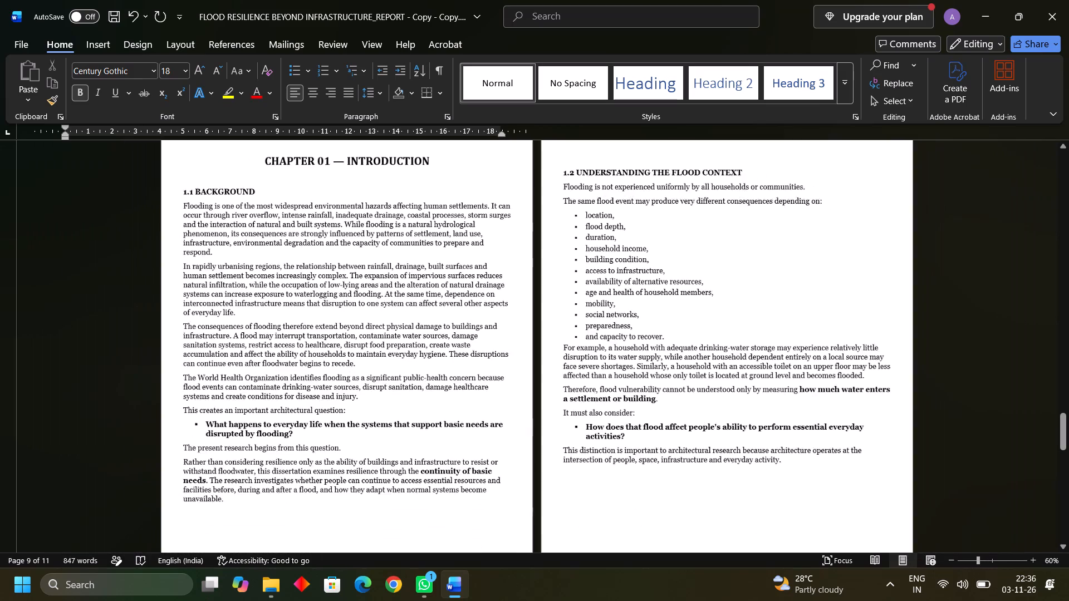
pyautogui.scroll(-1, 653, 172)
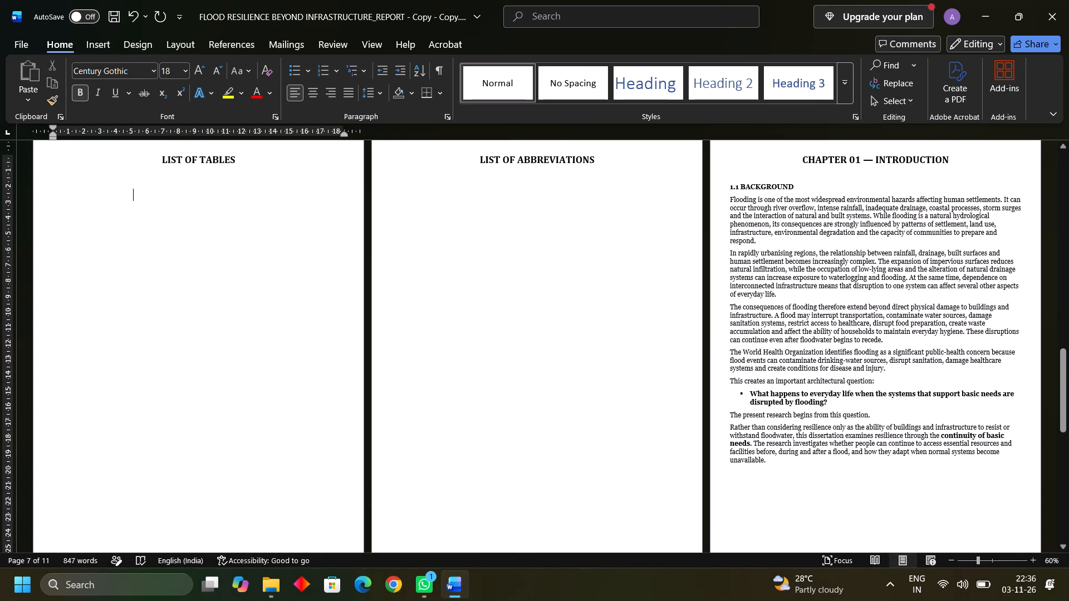
pyautogui.scroll(-5, 653, 172)
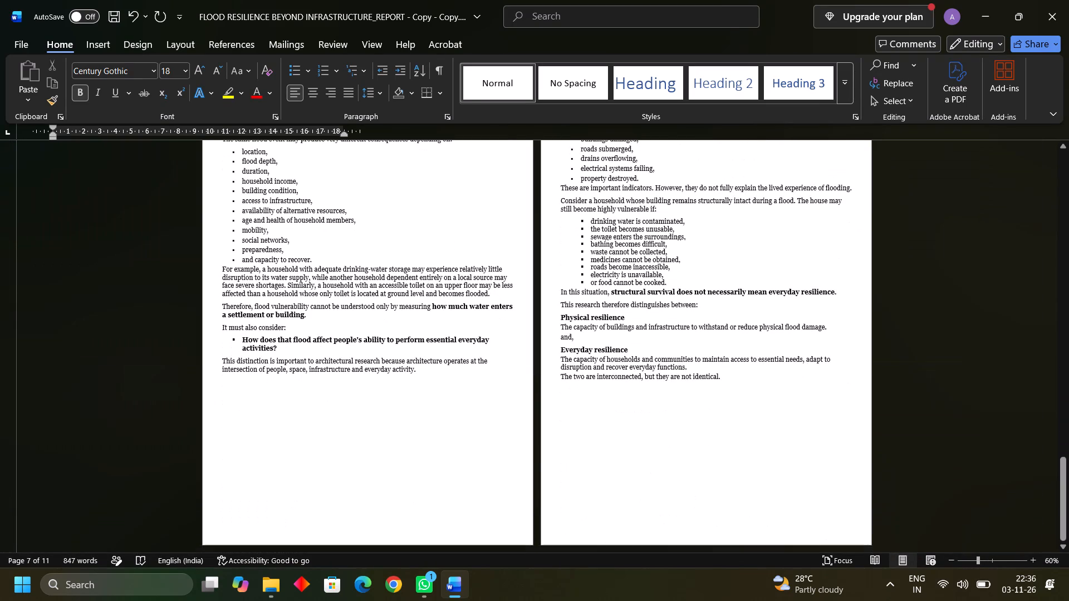
pyautogui.scroll(11, 653, 172)
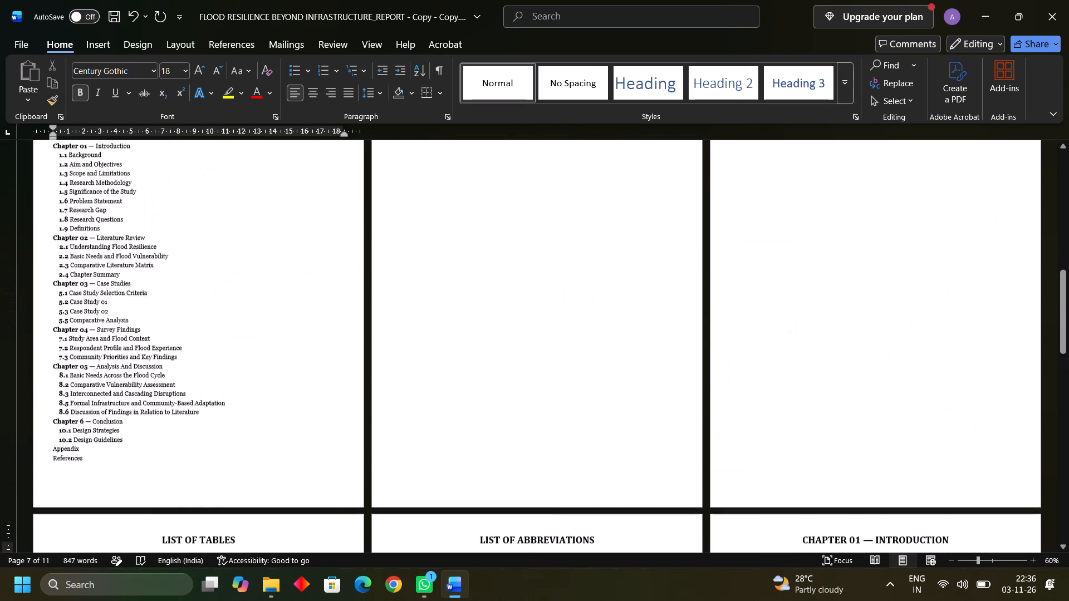
pyautogui.scroll(1, 653, 172)
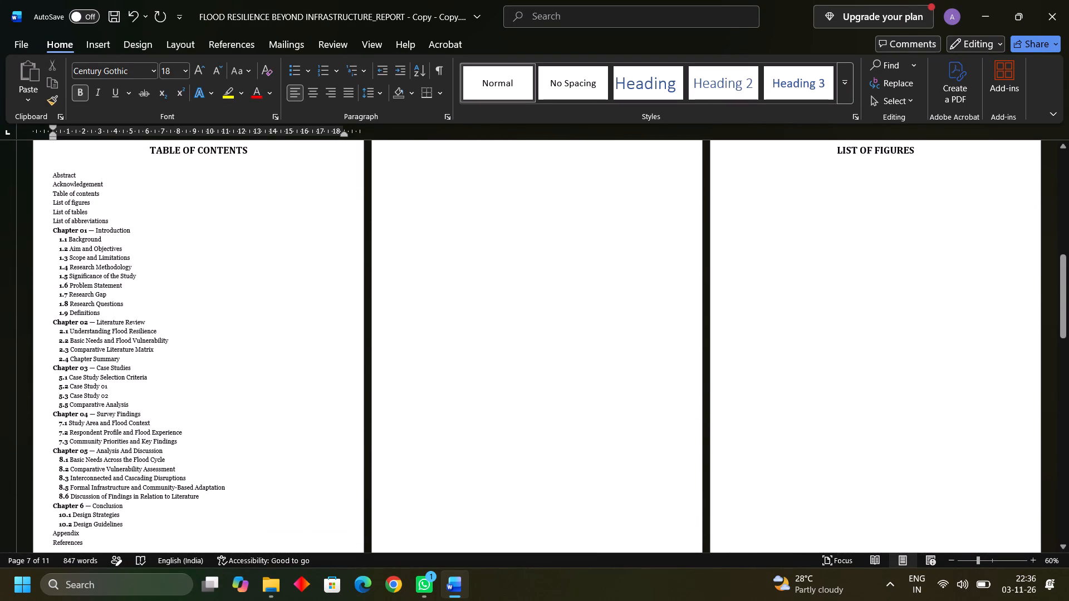
pyautogui.scroll(1, 653, 172)
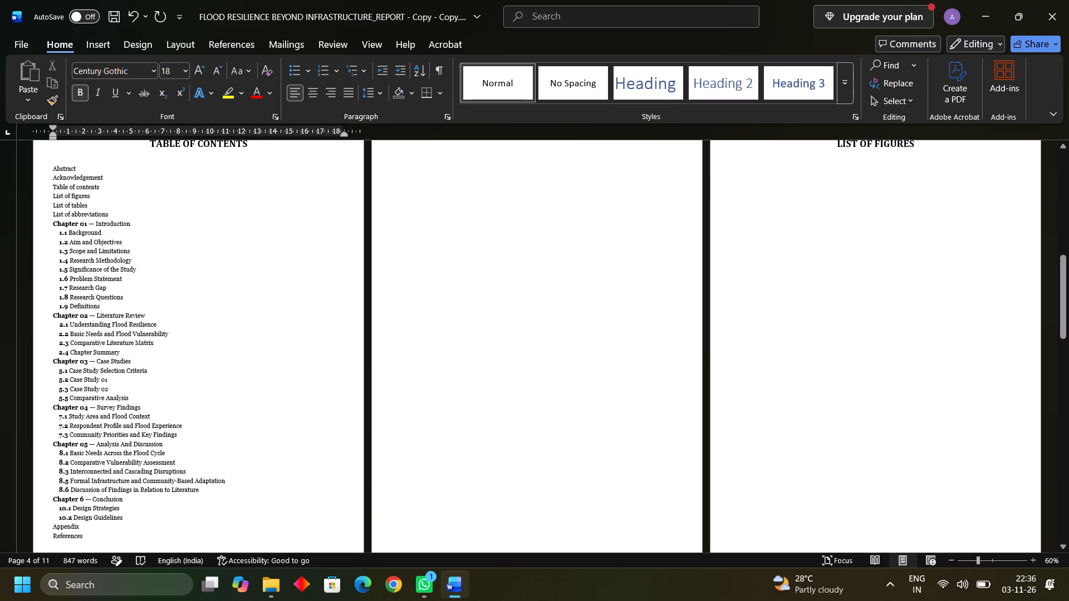
# Select all table of contents entries, from Abstract through References.
pyautogui.click(90, 538)
pyautogui.moveTo(90, 538); pyautogui.dragTo(28, 411)
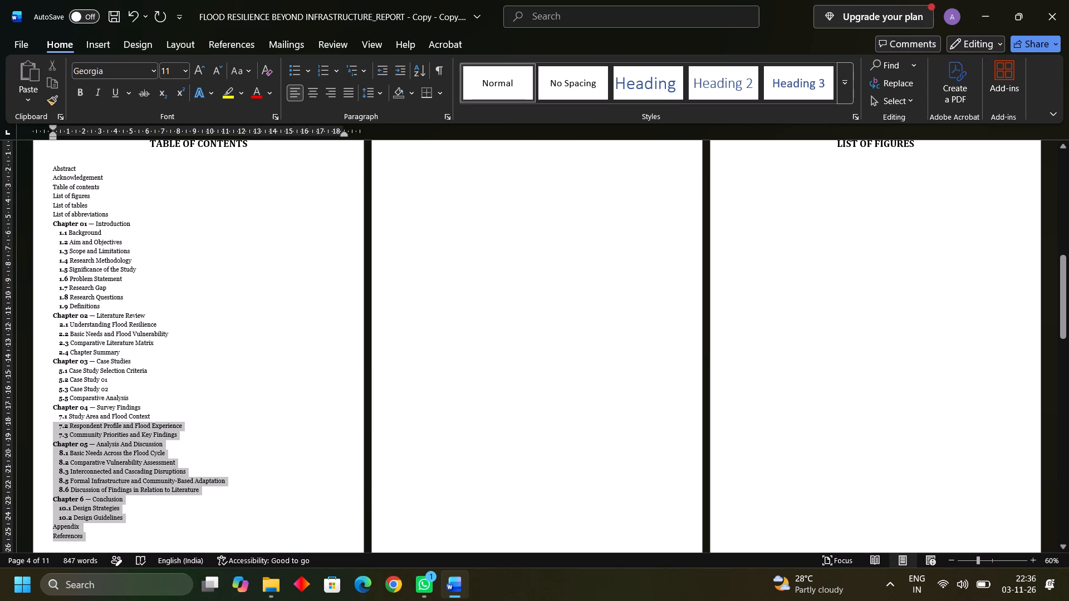
pyautogui.moveTo(28, 411); pyautogui.dragTo(58, 155)
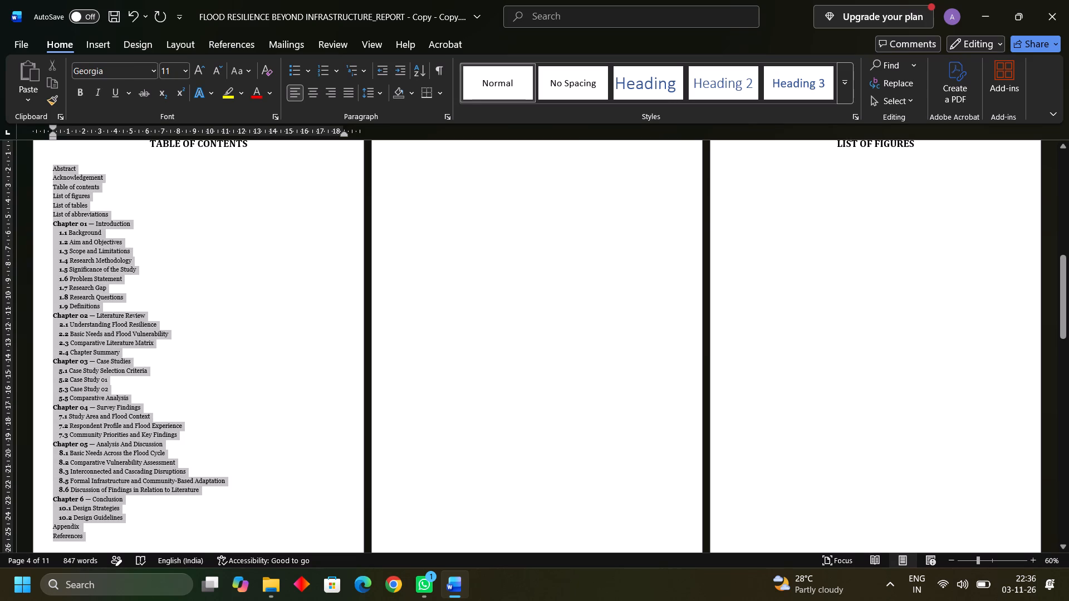
pyautogui.moveTo(58, 155); pyautogui.dragTo(50, 358)
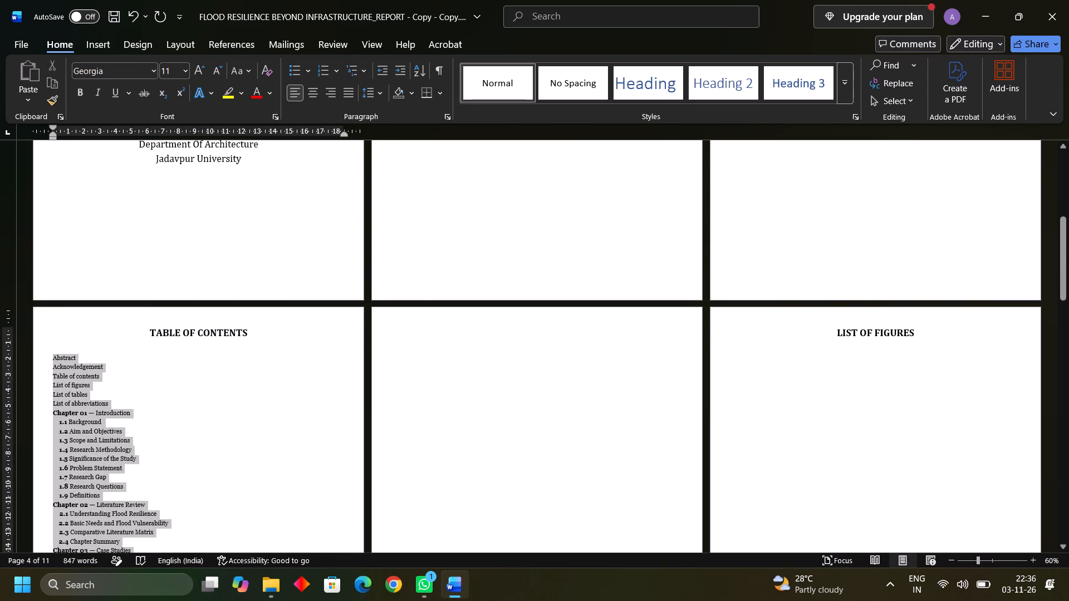
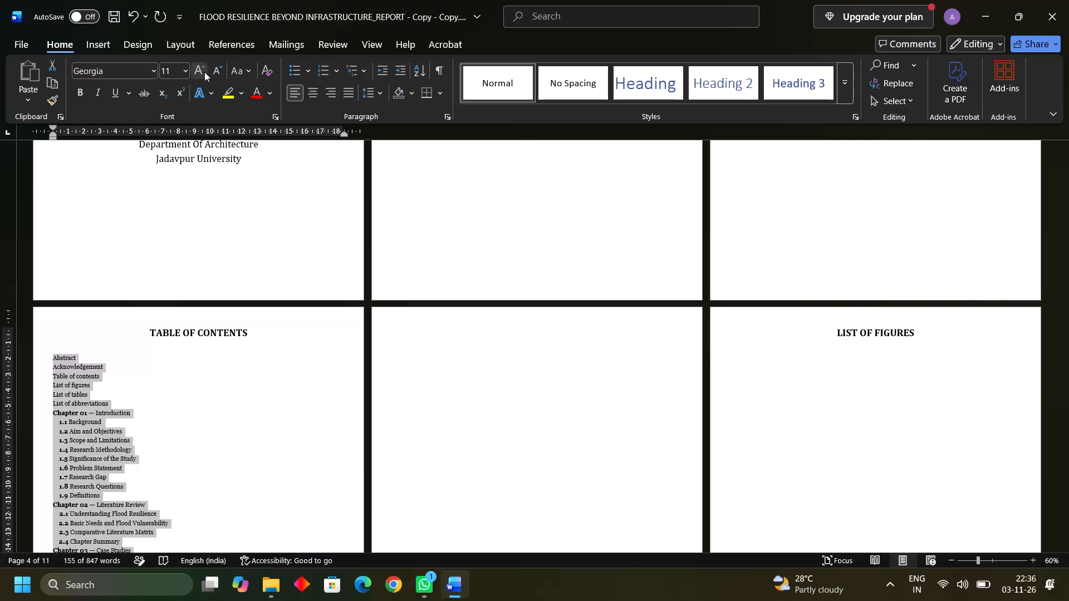
# Increase the font size of the selected table of contents entries to 12 and check how the list fits its page.
pyautogui.click(204, 72)
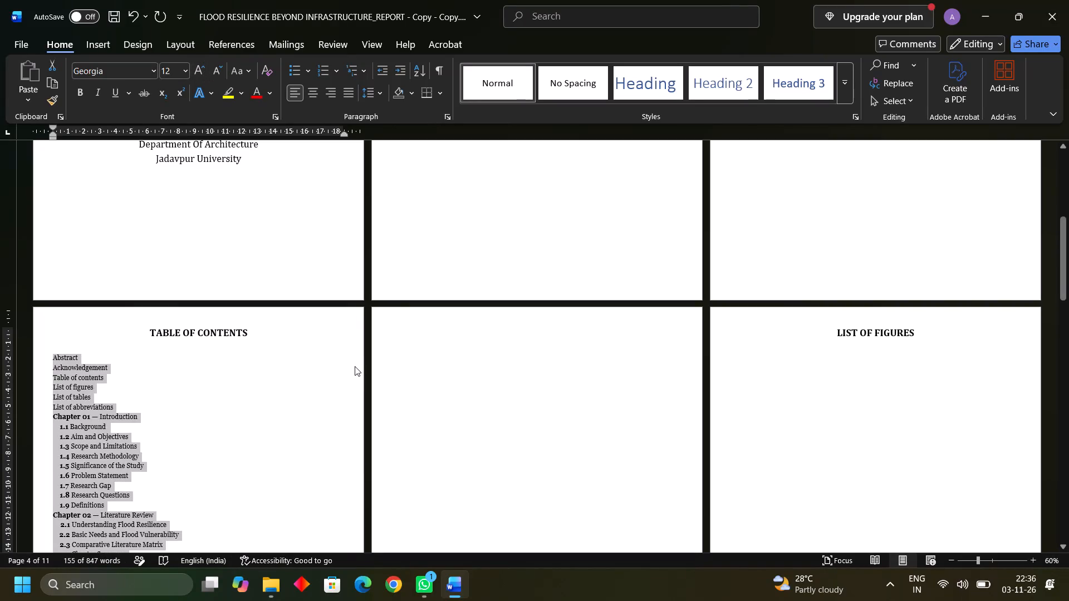
pyautogui.scroll(-6, 355, 366)
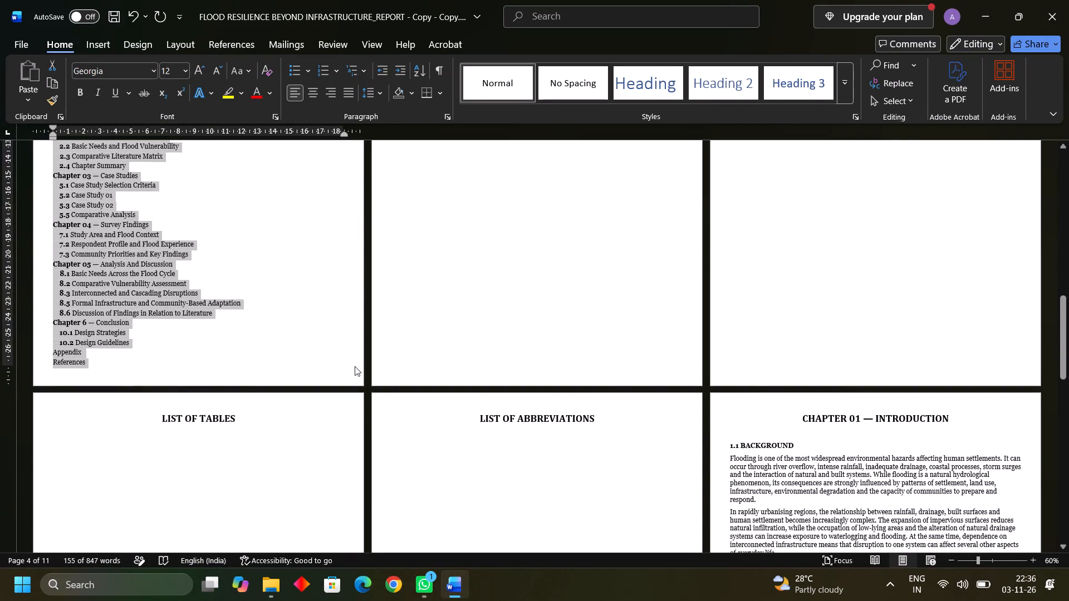
pyautogui.scroll(-1, 355, 366)
pyautogui.click(355, 366)
pyautogui.scroll(4, 355, 366)
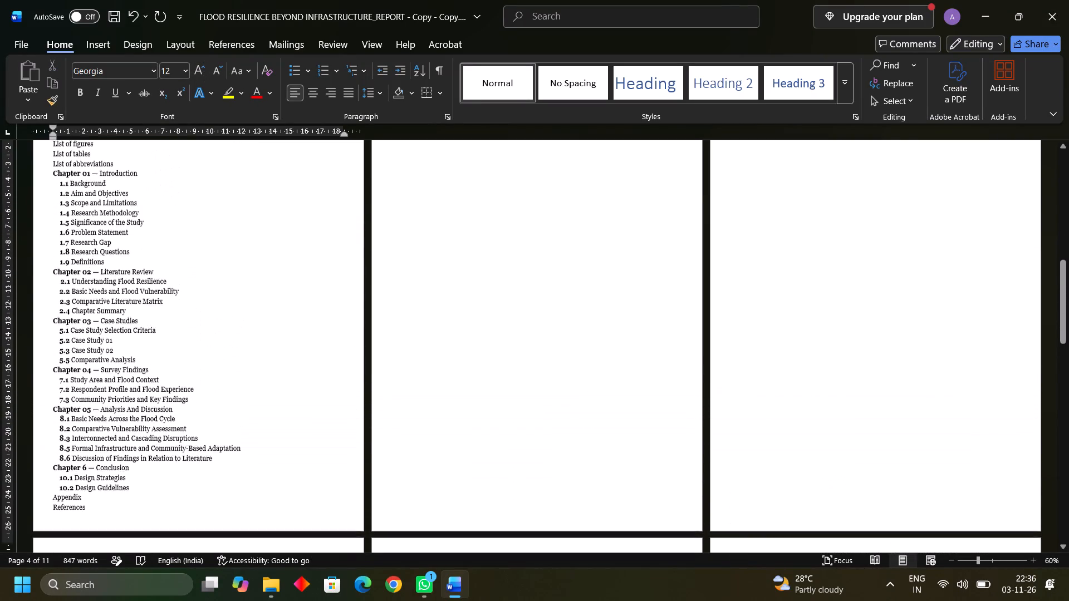
pyautogui.scroll(2, 355, 366)
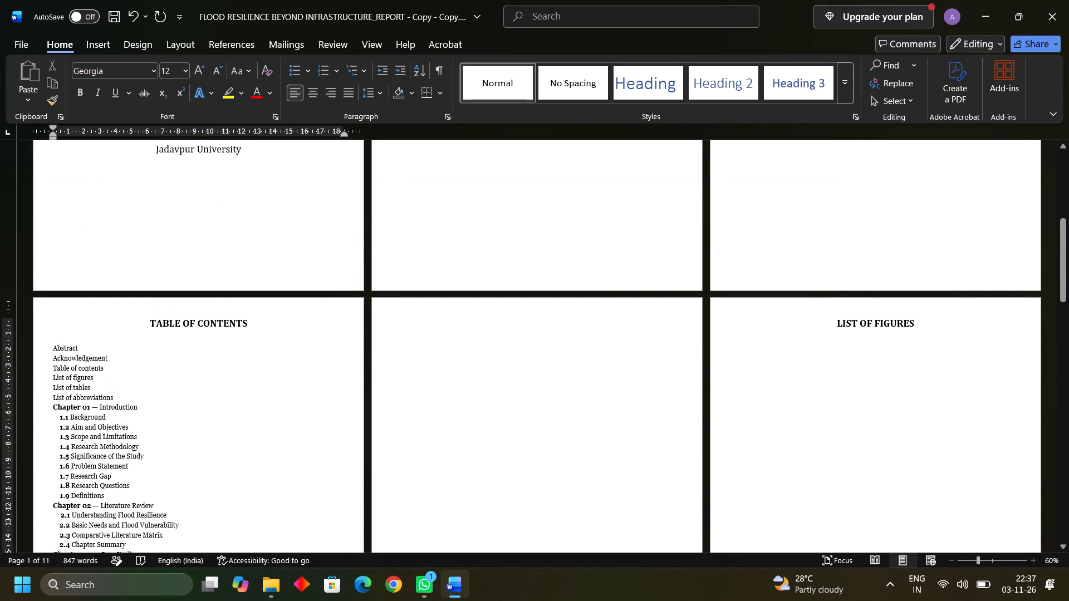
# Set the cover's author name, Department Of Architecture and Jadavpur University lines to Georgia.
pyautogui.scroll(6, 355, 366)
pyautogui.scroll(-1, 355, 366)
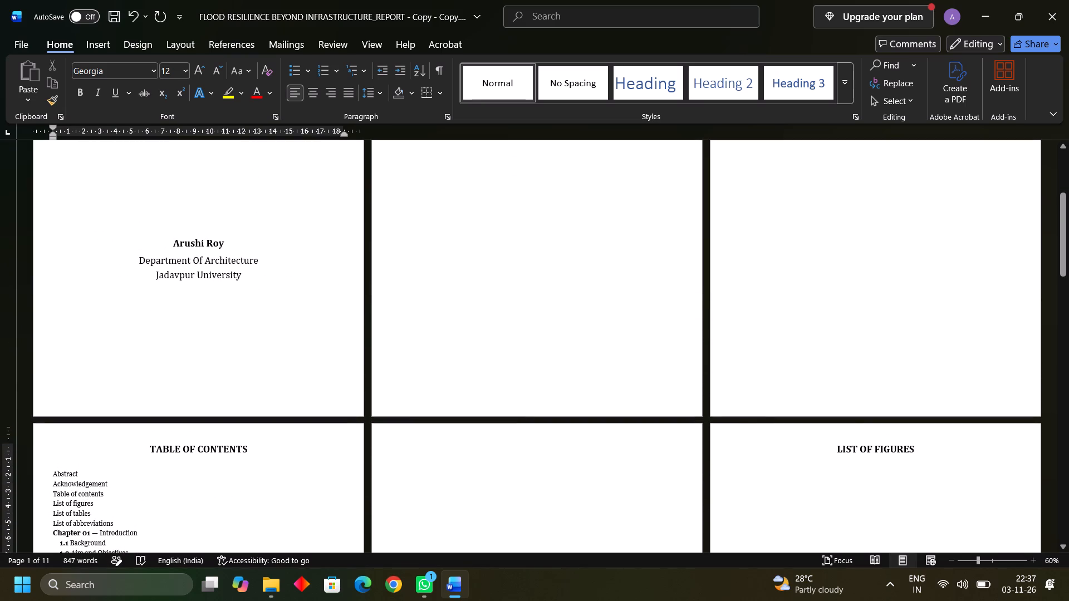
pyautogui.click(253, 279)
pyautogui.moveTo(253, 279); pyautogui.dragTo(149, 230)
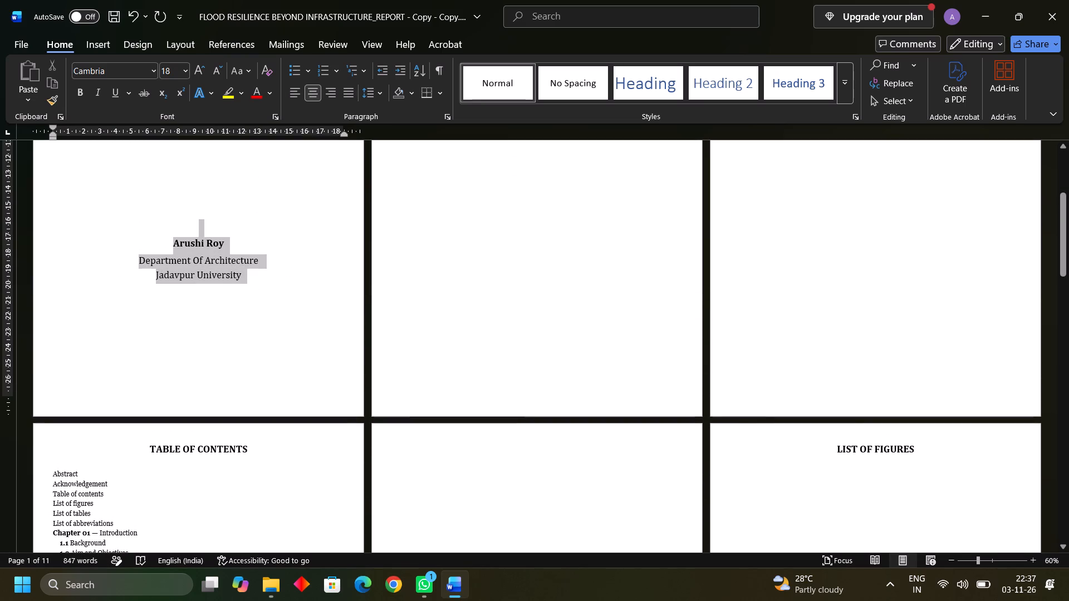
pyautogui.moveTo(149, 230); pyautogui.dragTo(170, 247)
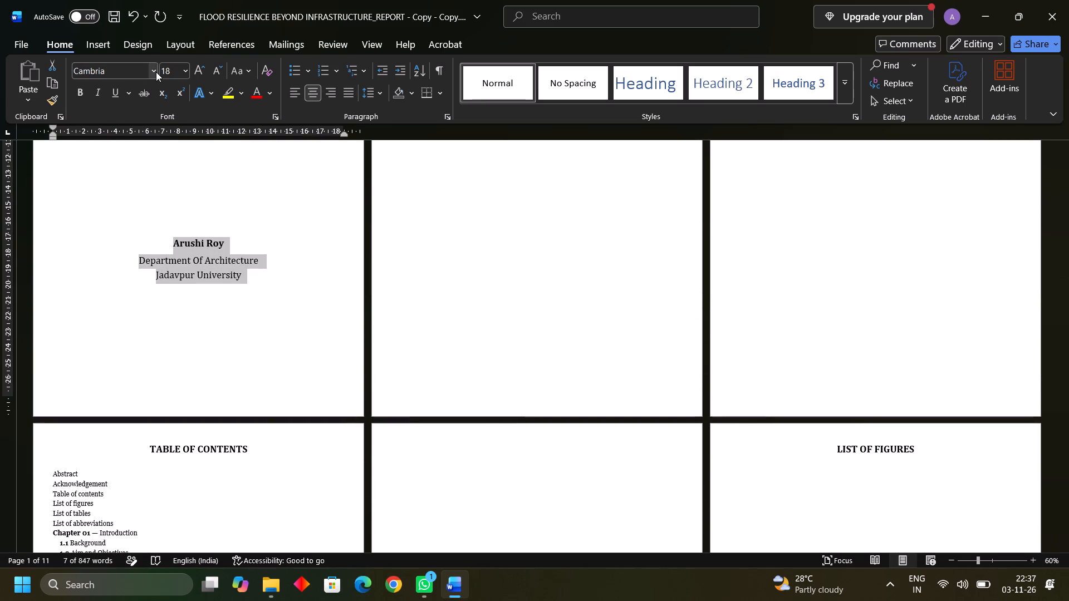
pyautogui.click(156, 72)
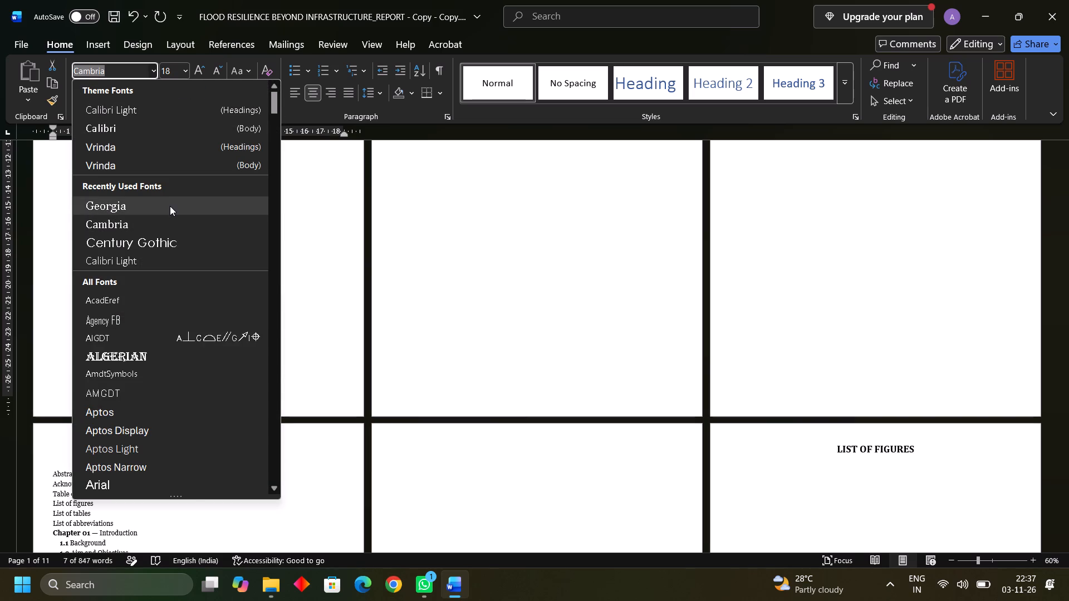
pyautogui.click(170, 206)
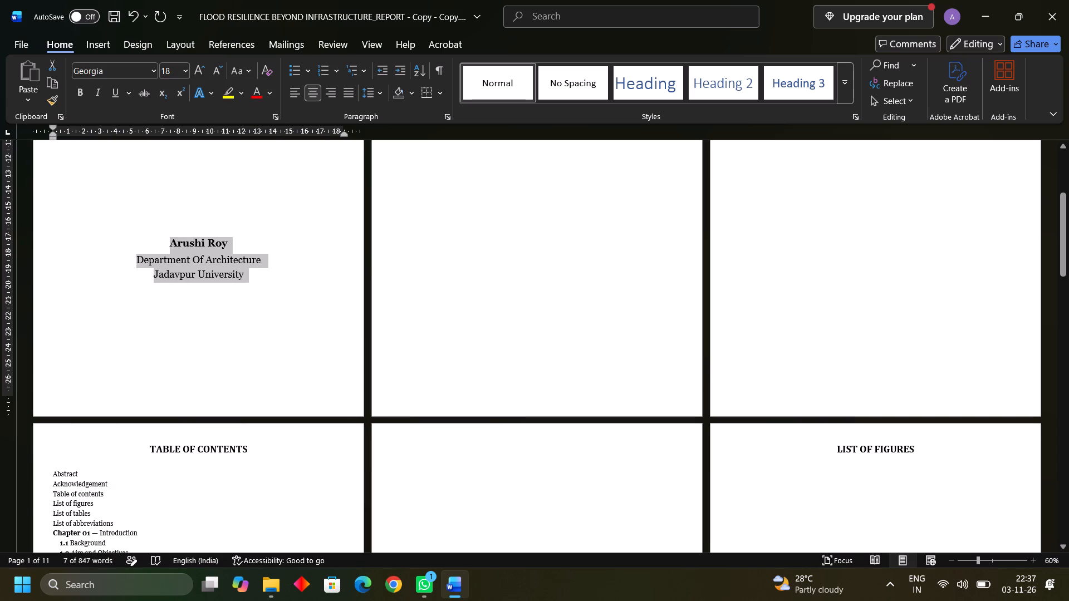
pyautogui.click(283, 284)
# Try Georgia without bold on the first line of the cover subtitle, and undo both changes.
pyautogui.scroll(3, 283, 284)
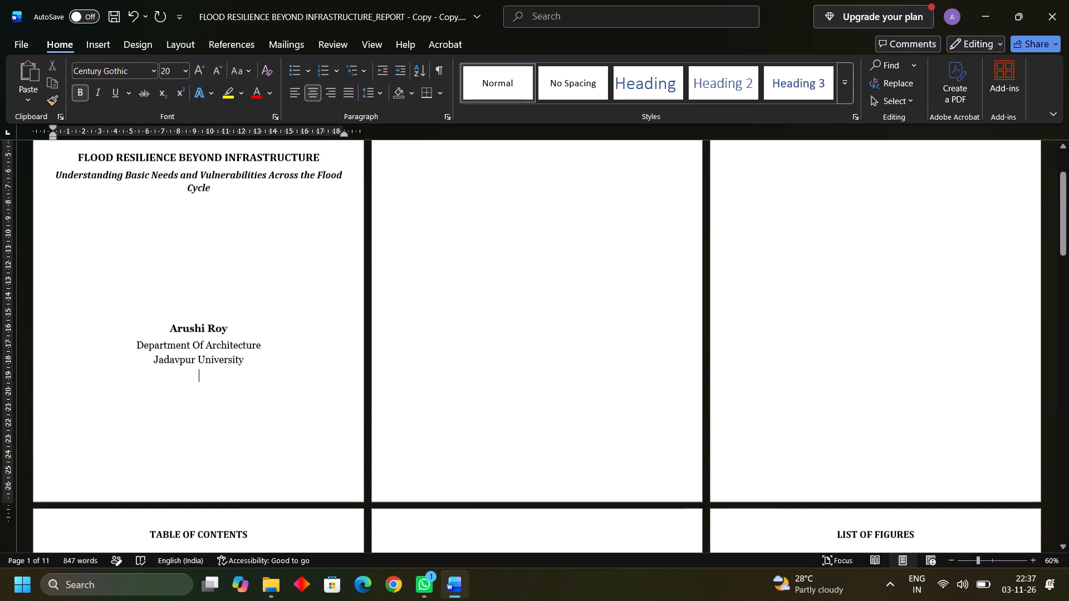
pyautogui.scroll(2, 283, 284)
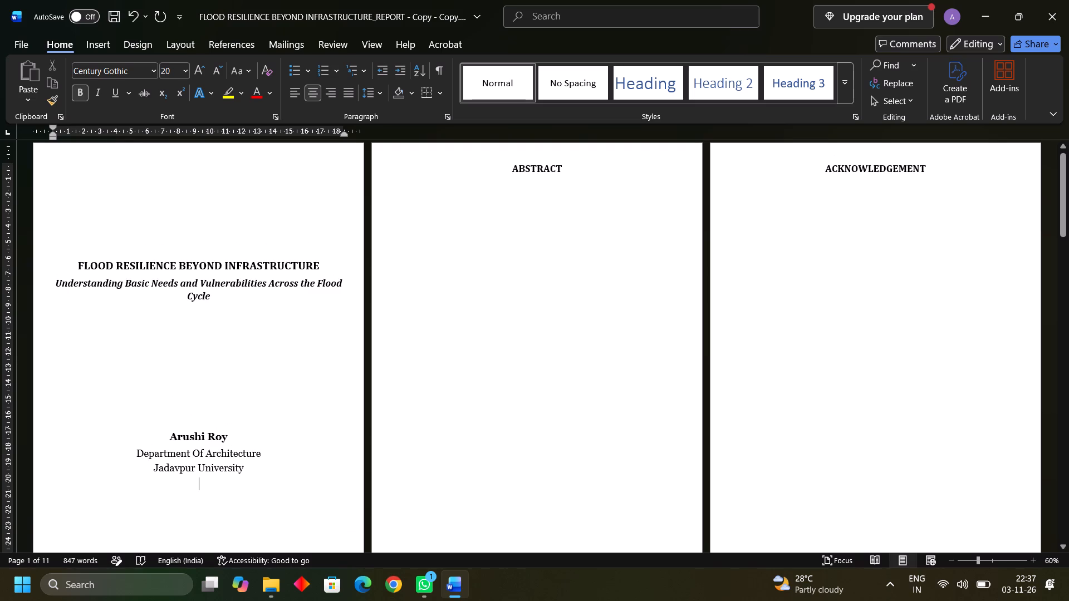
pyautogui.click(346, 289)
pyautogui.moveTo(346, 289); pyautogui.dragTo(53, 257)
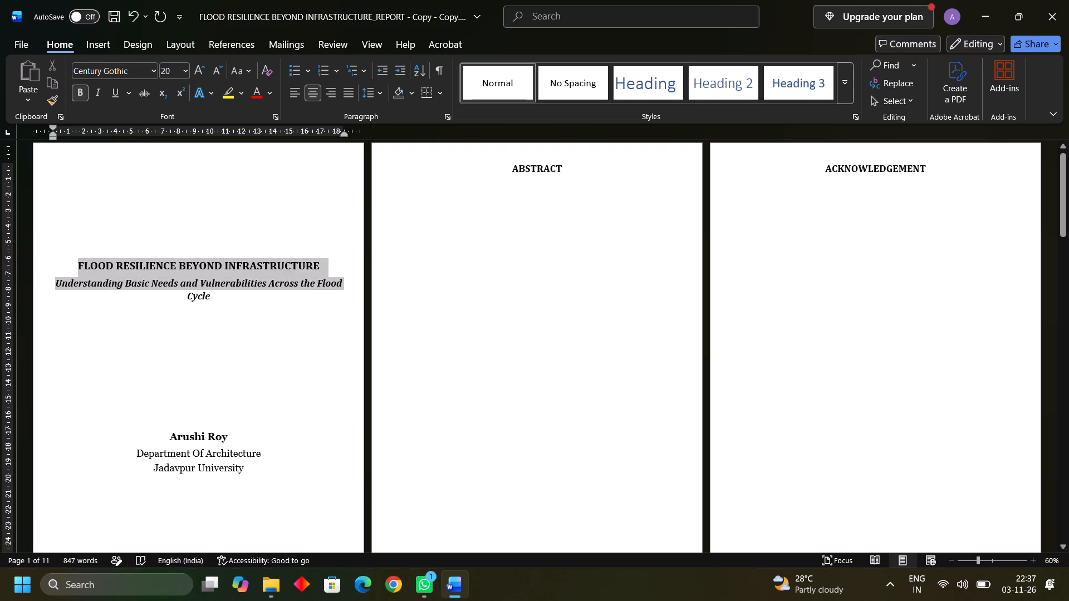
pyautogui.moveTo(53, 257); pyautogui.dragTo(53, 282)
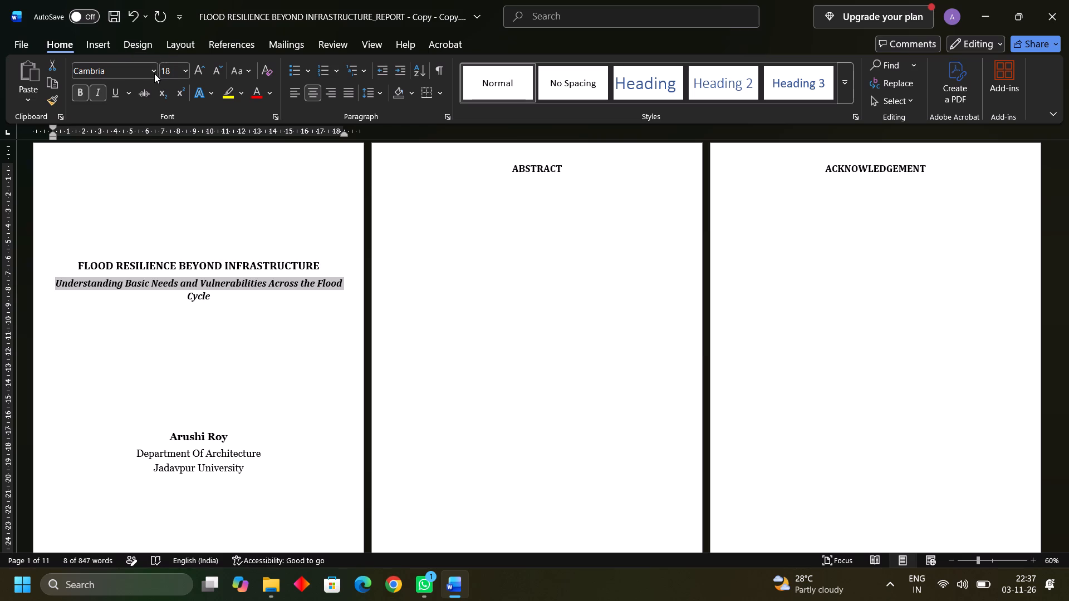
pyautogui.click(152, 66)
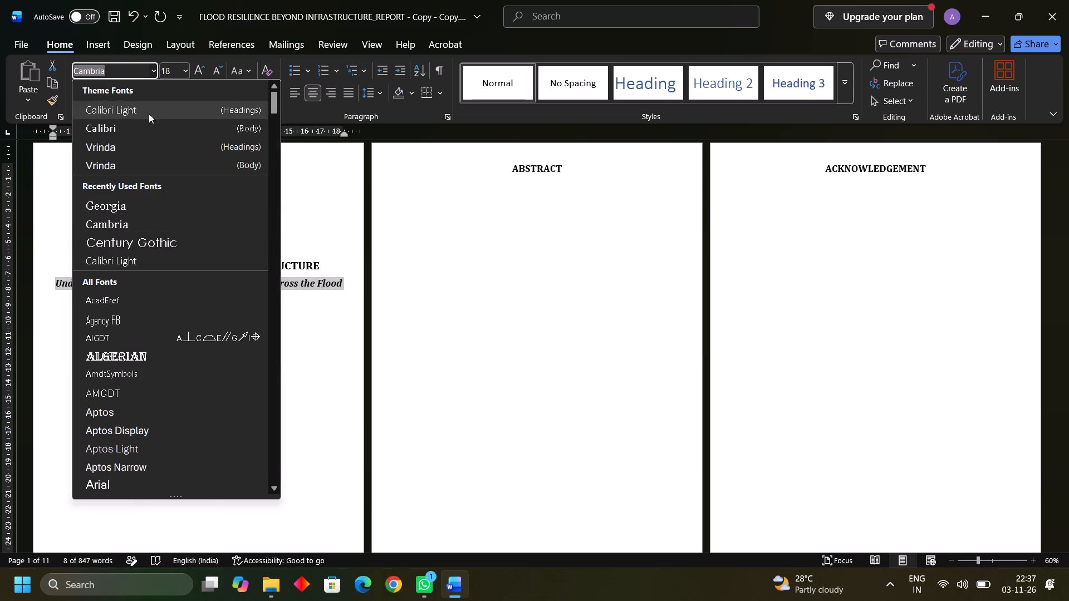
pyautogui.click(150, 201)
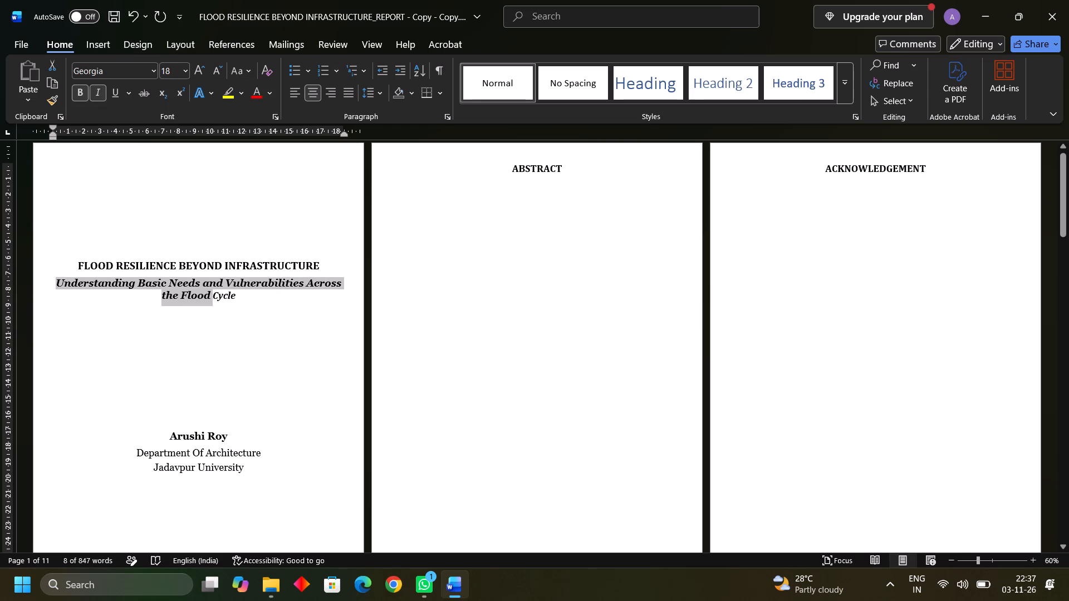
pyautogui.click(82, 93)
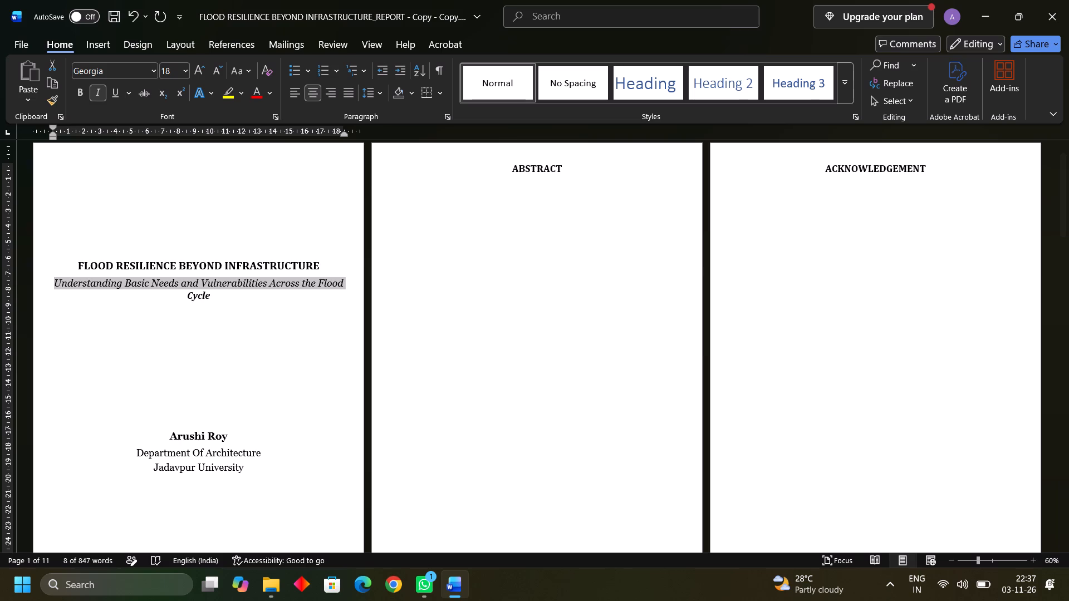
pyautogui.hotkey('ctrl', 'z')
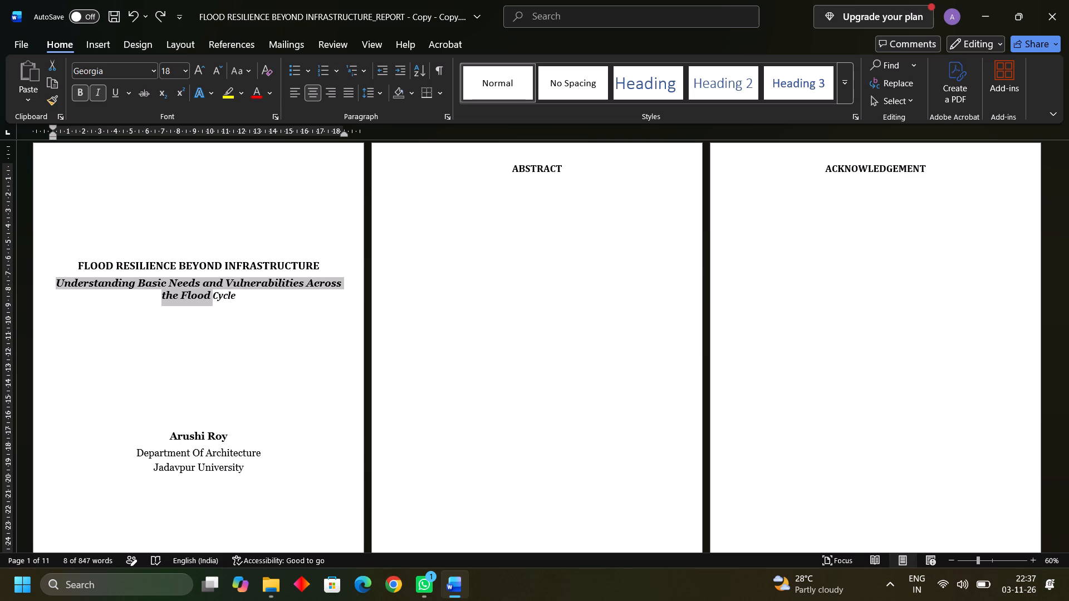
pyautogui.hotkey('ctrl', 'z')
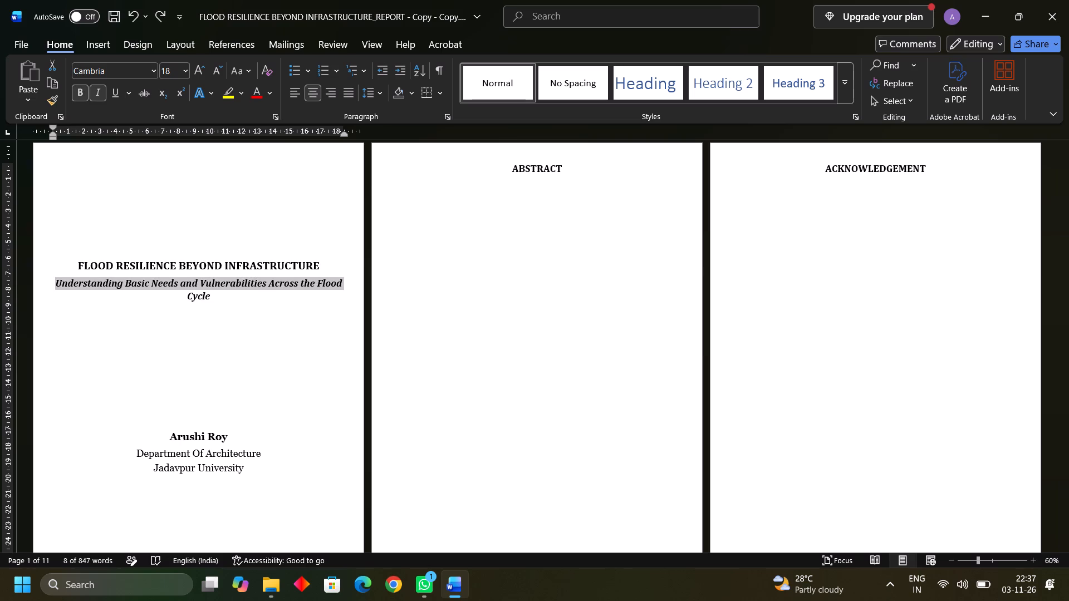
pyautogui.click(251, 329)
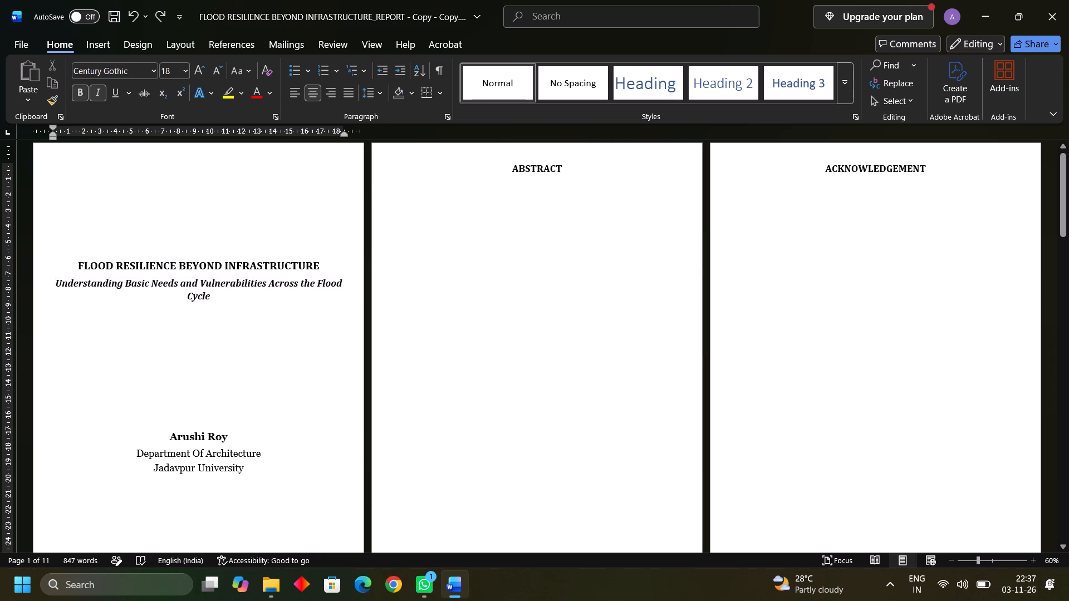
# Set the cover's author name, Department Of Architecture and Jadavpur University lines back to Cambria.
pyautogui.click(264, 476)
pyautogui.moveTo(264, 476); pyautogui.dragTo(149, 435)
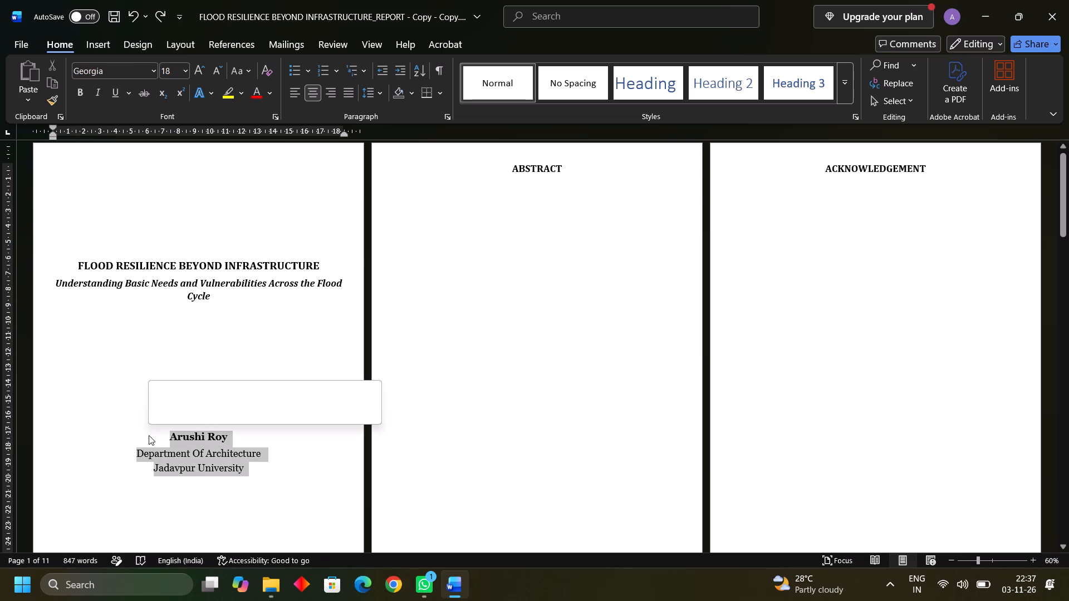
pyautogui.click(146, 67)
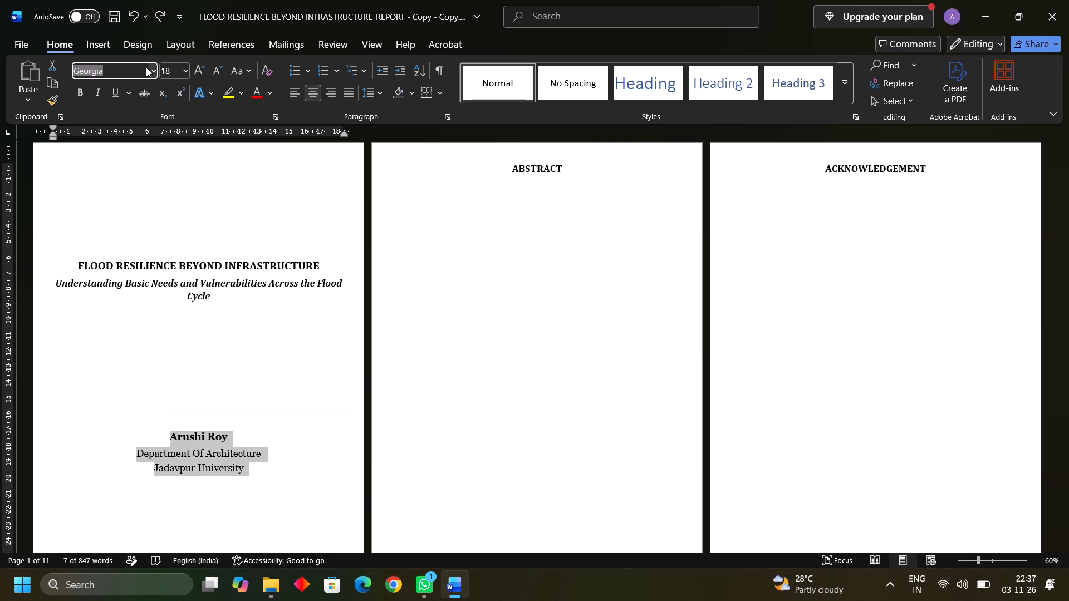
pyautogui.click(151, 67)
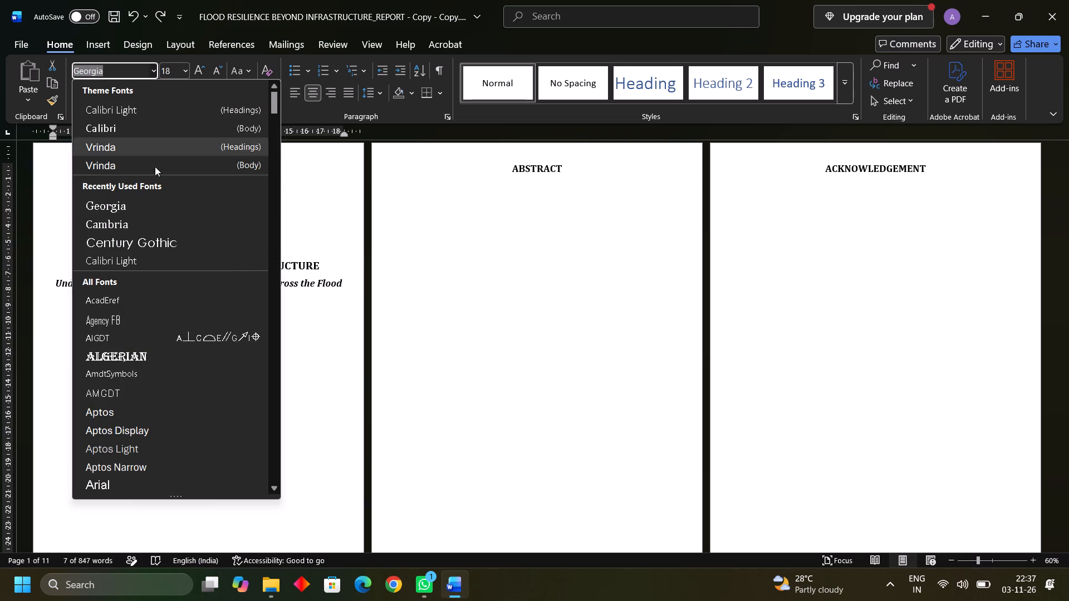
pyautogui.click(156, 223)
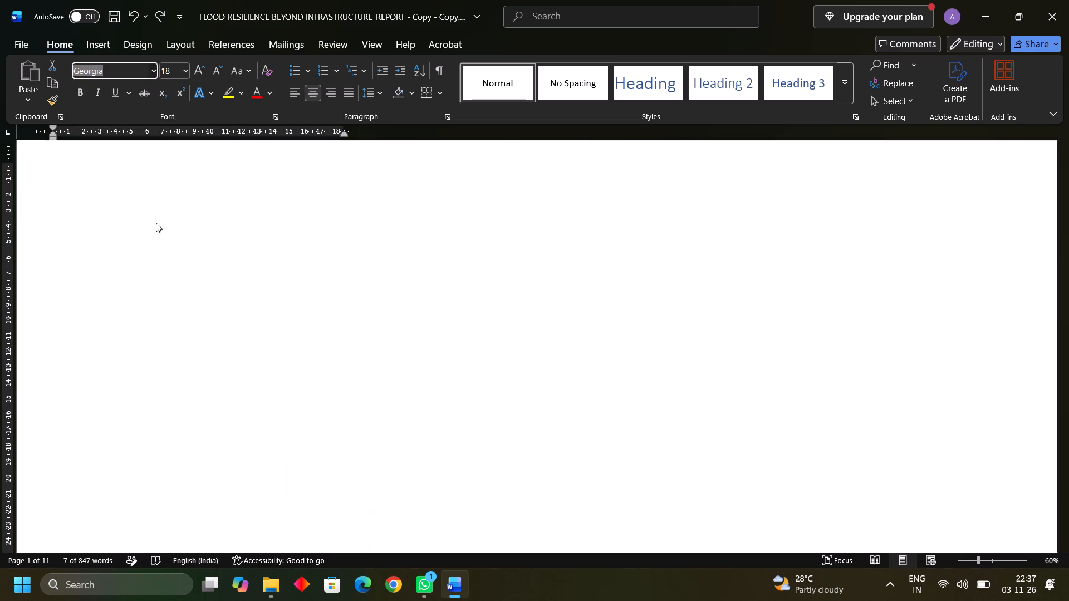
pyautogui.click(291, 403)
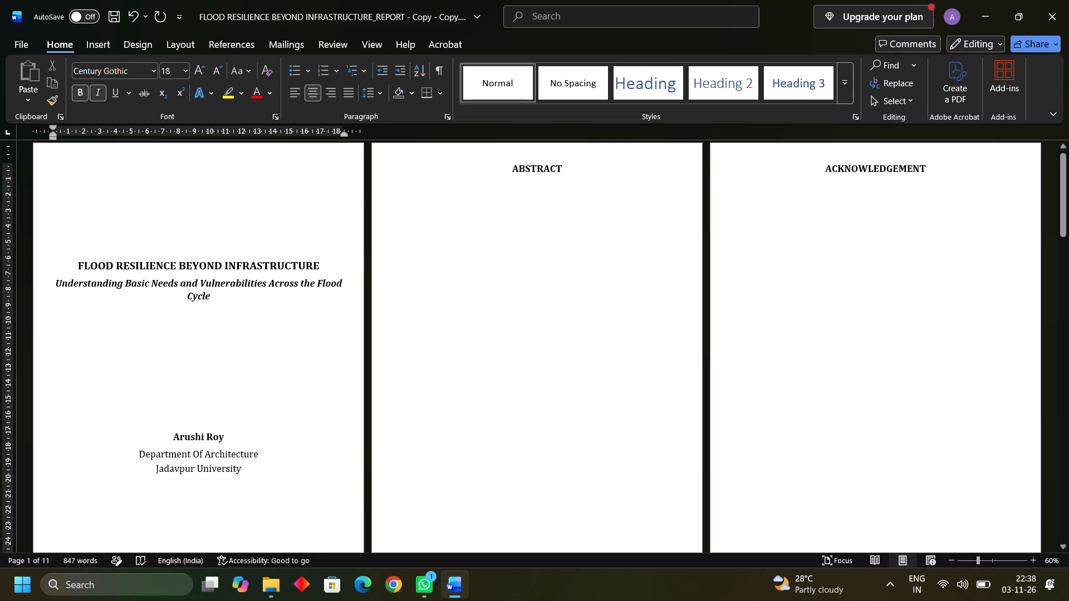
# Review the whole report from the cover through the contents and Chapter 01 pages for font and layout consistency.
pyautogui.scroll(-2, 411, 395)
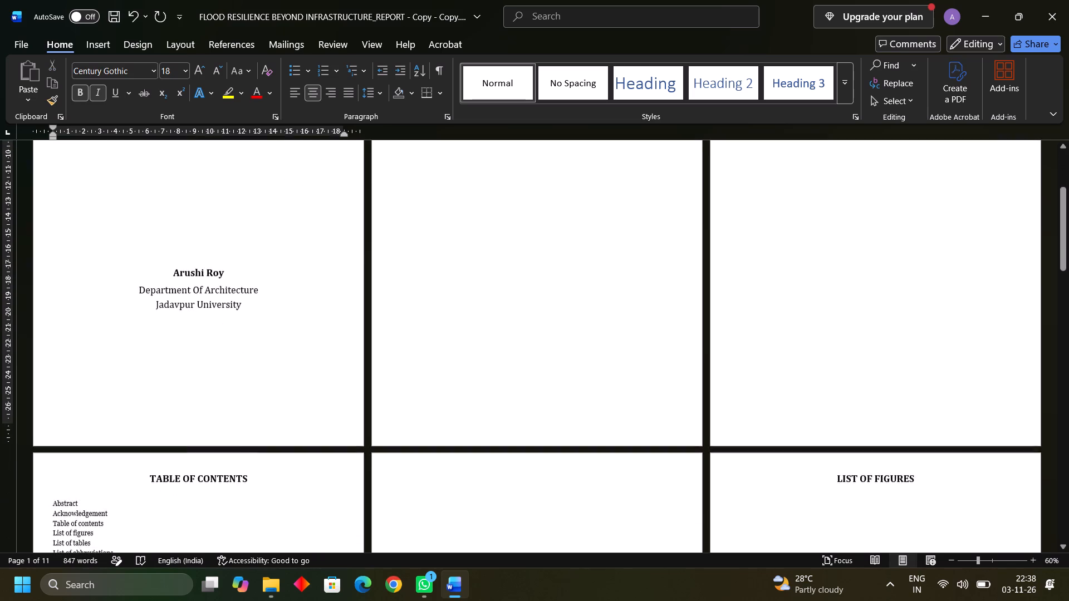
pyautogui.scroll(-12, 411, 395)
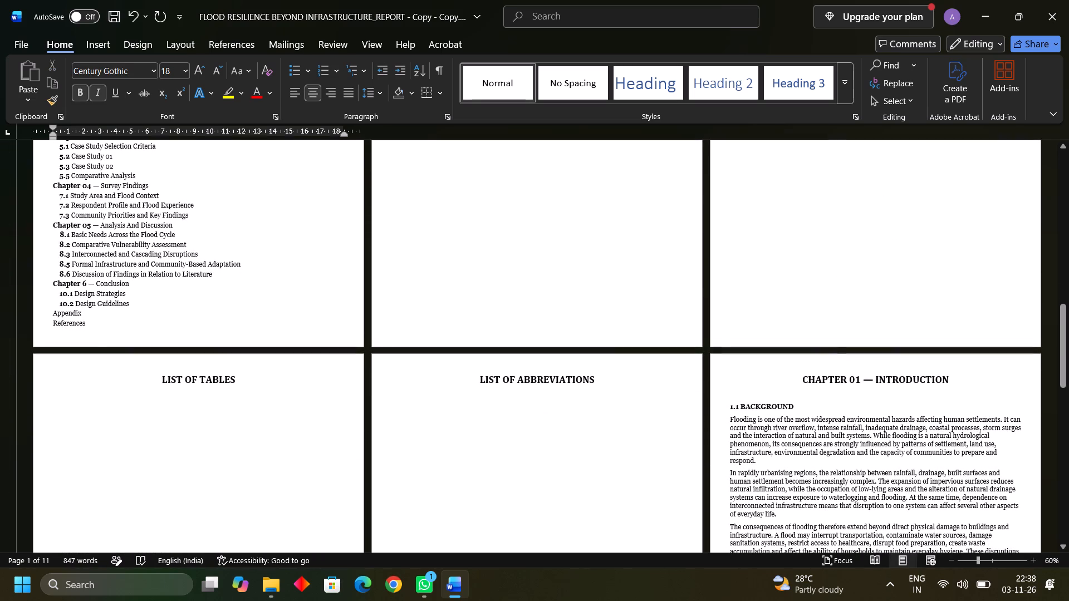
pyautogui.scroll(-2, 411, 395)
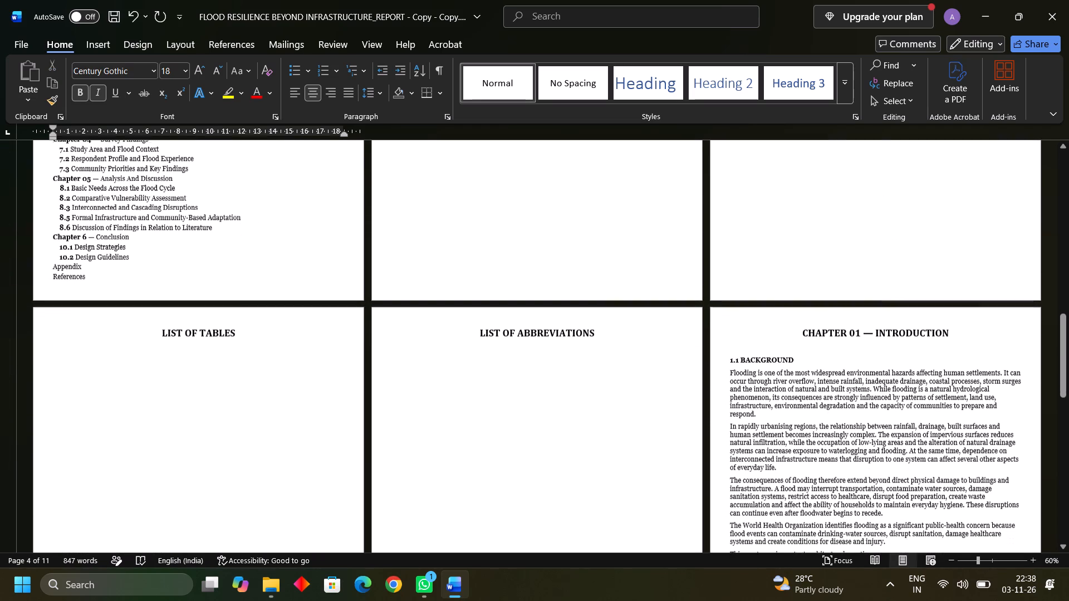
pyautogui.scroll(-16, 411, 395)
pyautogui.scroll(1, 411, 395)
pyautogui.scroll(-2, 411, 395)
pyautogui.scroll(4, 411, 395)
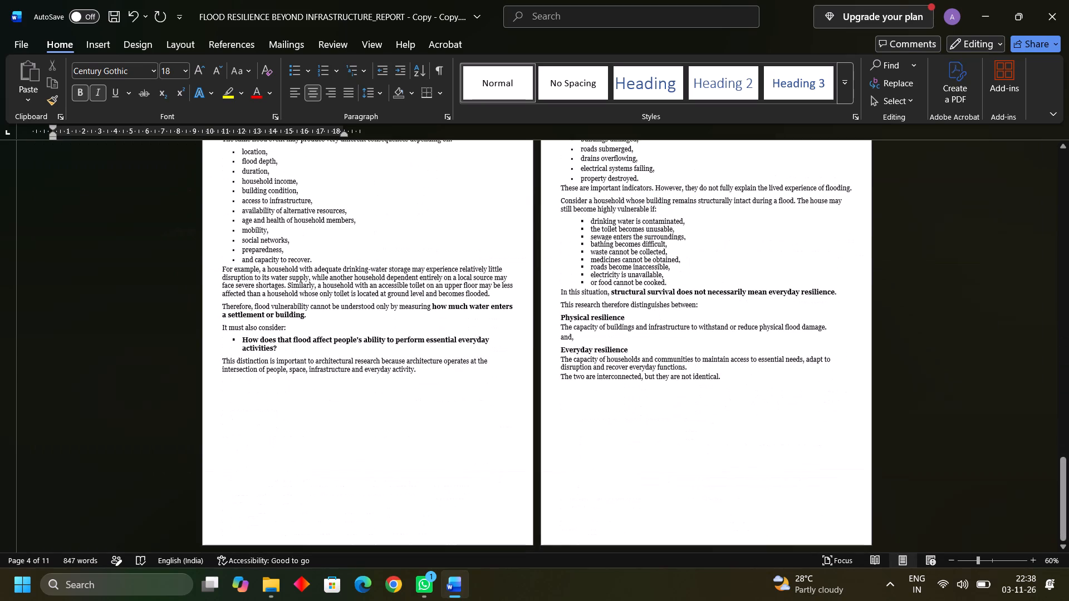
pyautogui.scroll(9, 411, 395)
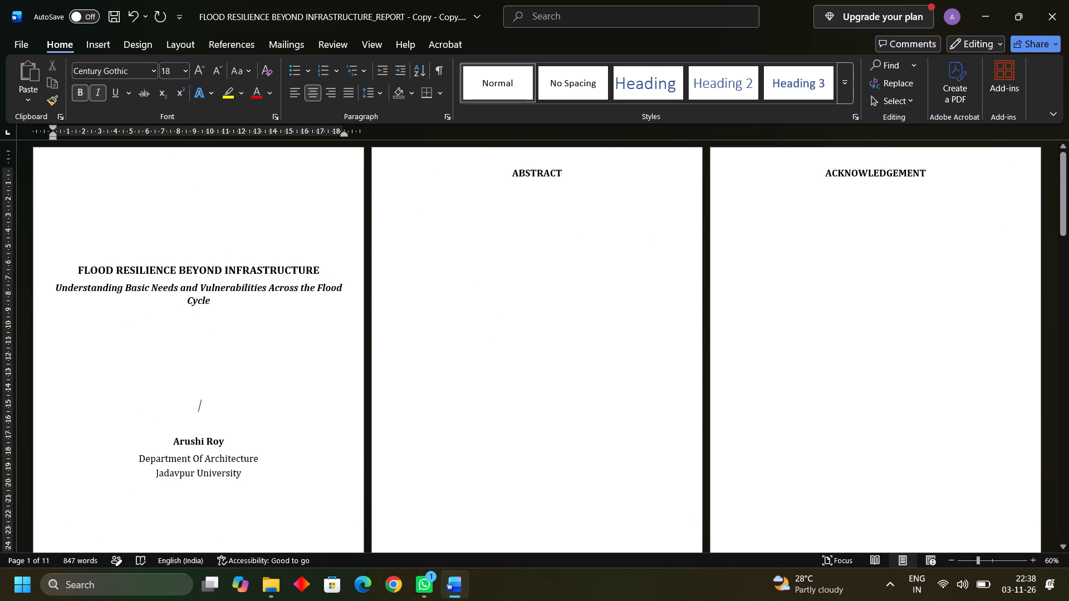
# Save the restyled report under its existing file name.
pyautogui.hotkey('ctrl', 's')
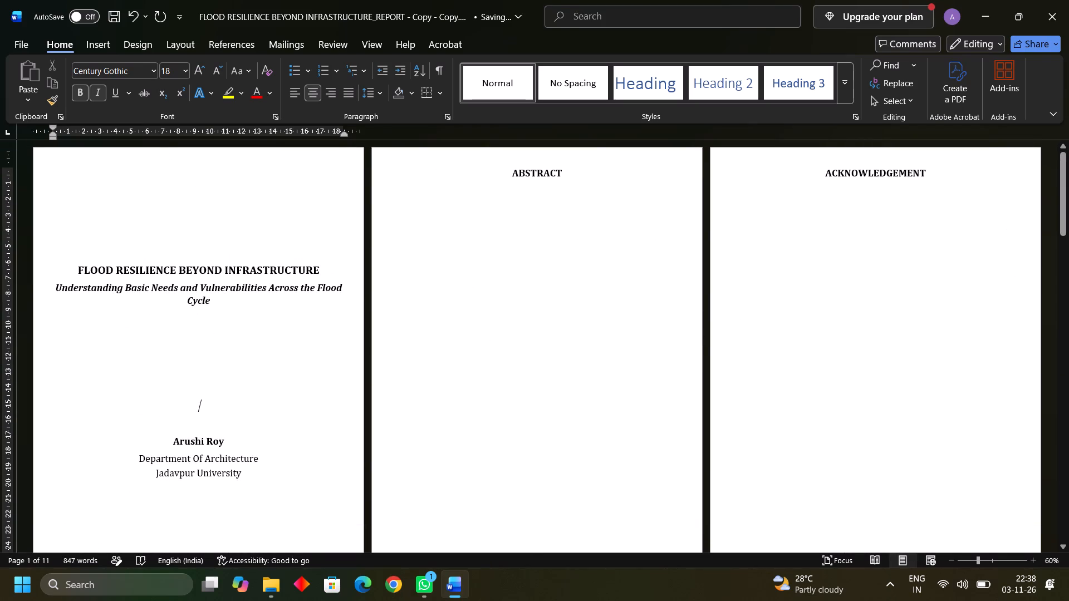
pyautogui.click(24, 44)
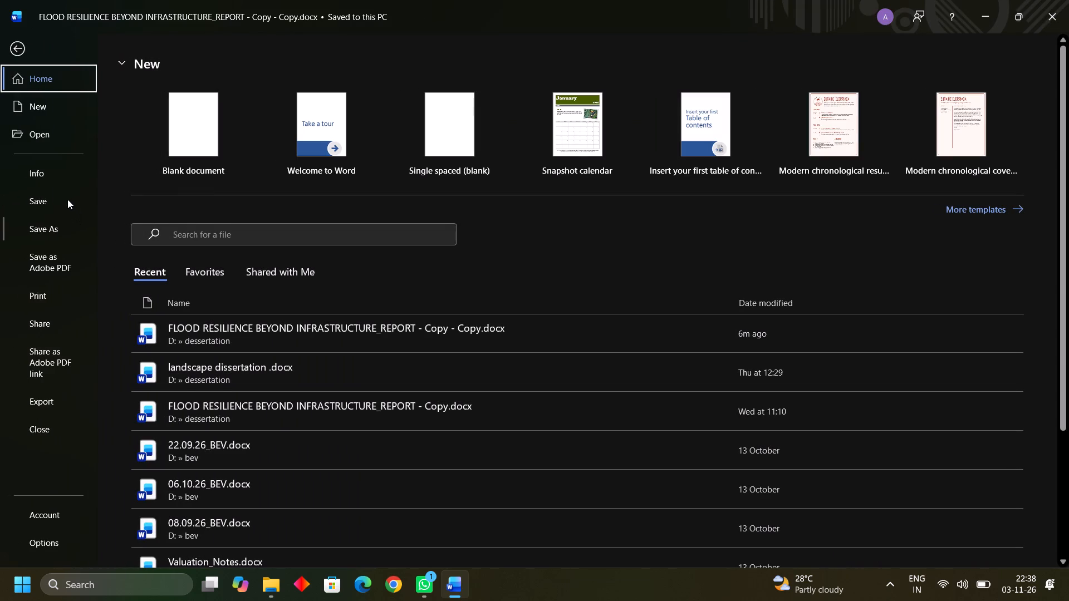
pyautogui.click(67, 199)
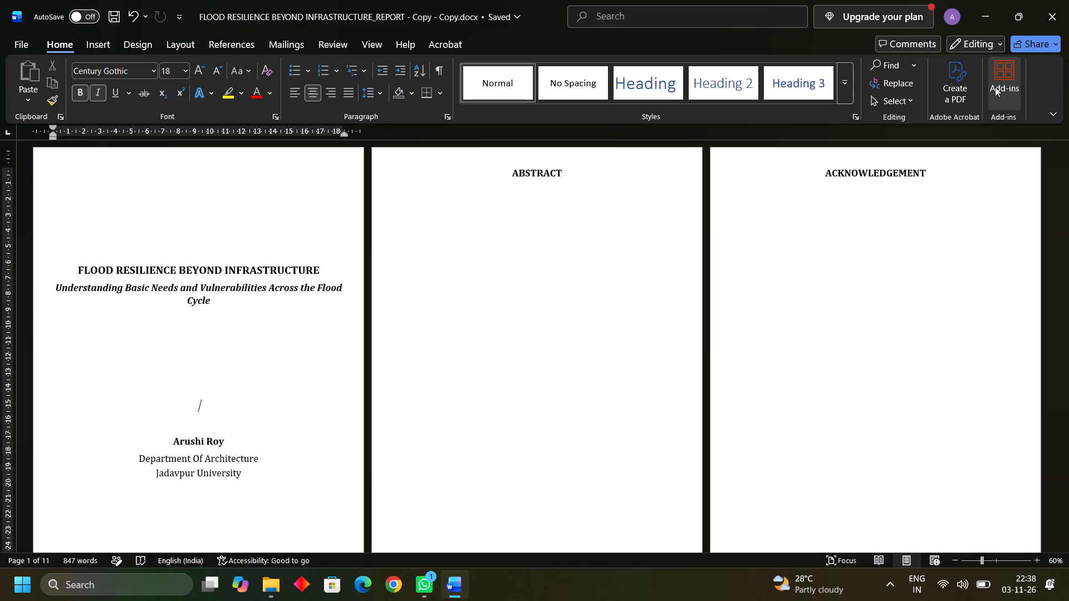
# Close the saved flood resilience report document.
pyautogui.click(1046, 1)
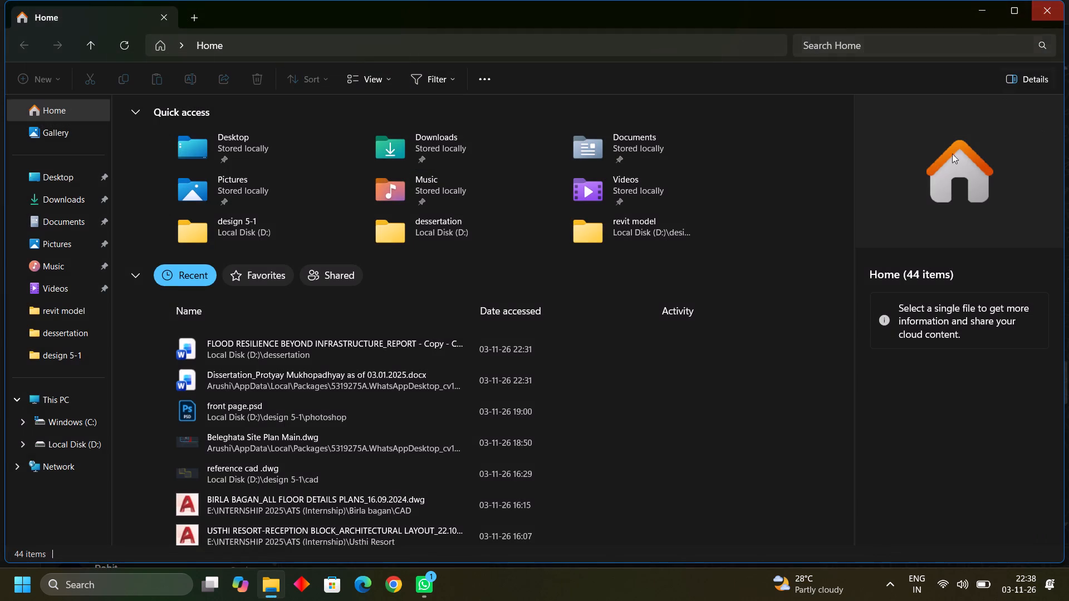
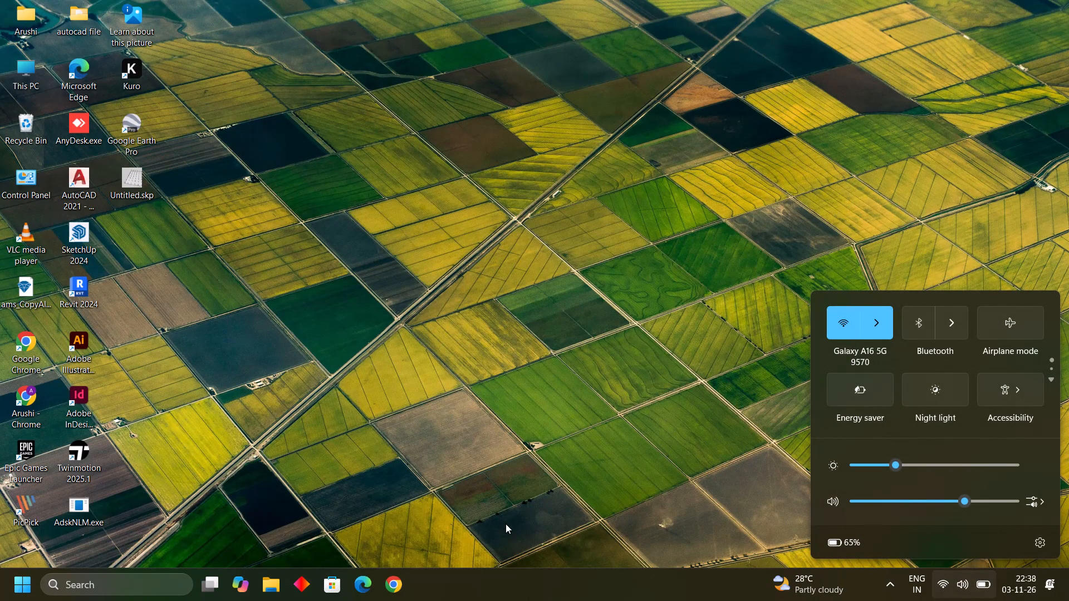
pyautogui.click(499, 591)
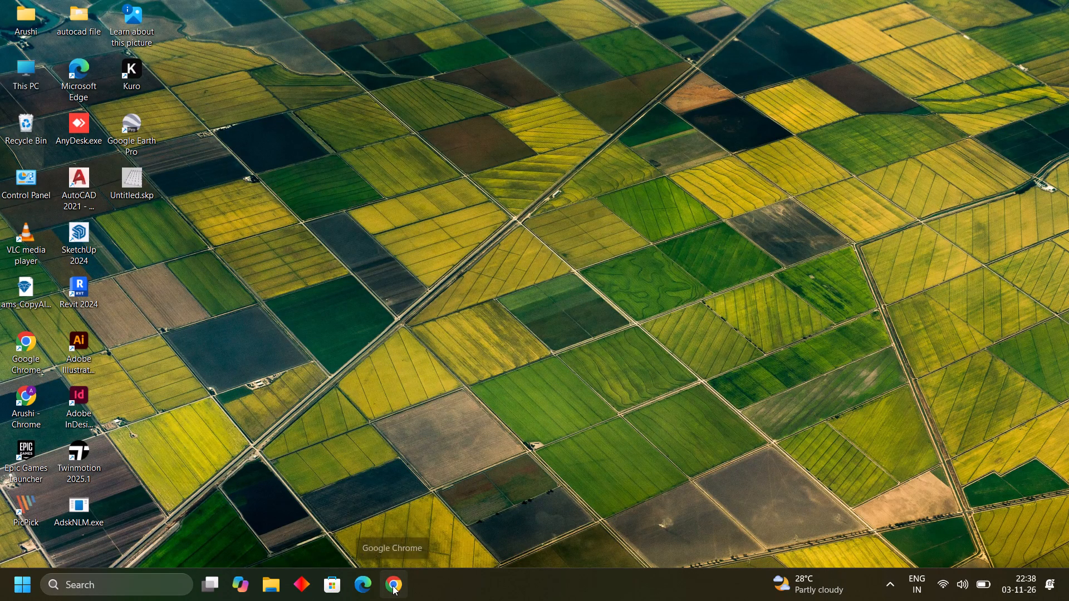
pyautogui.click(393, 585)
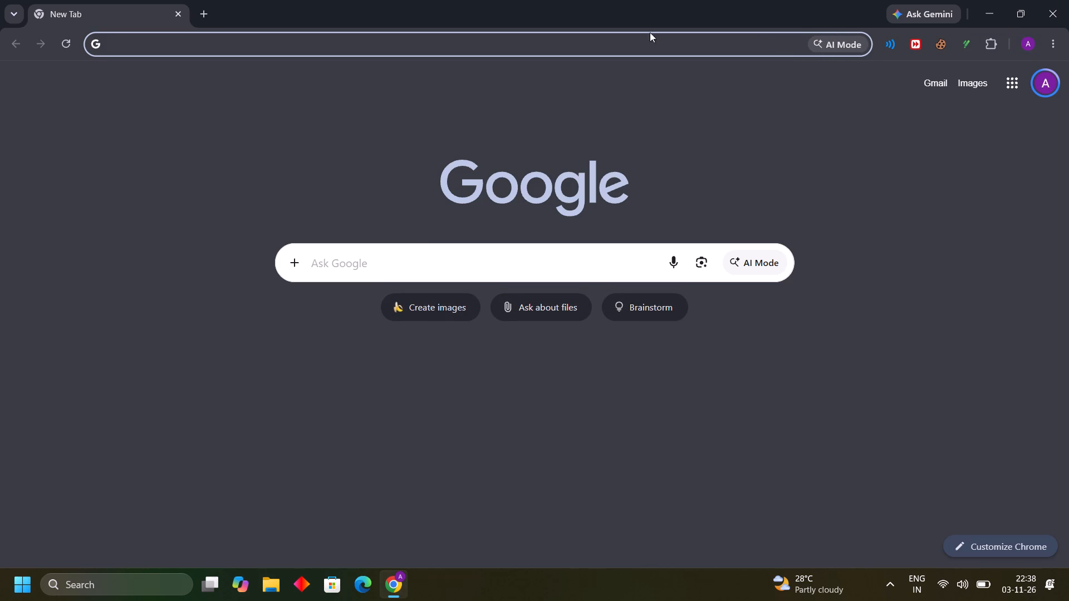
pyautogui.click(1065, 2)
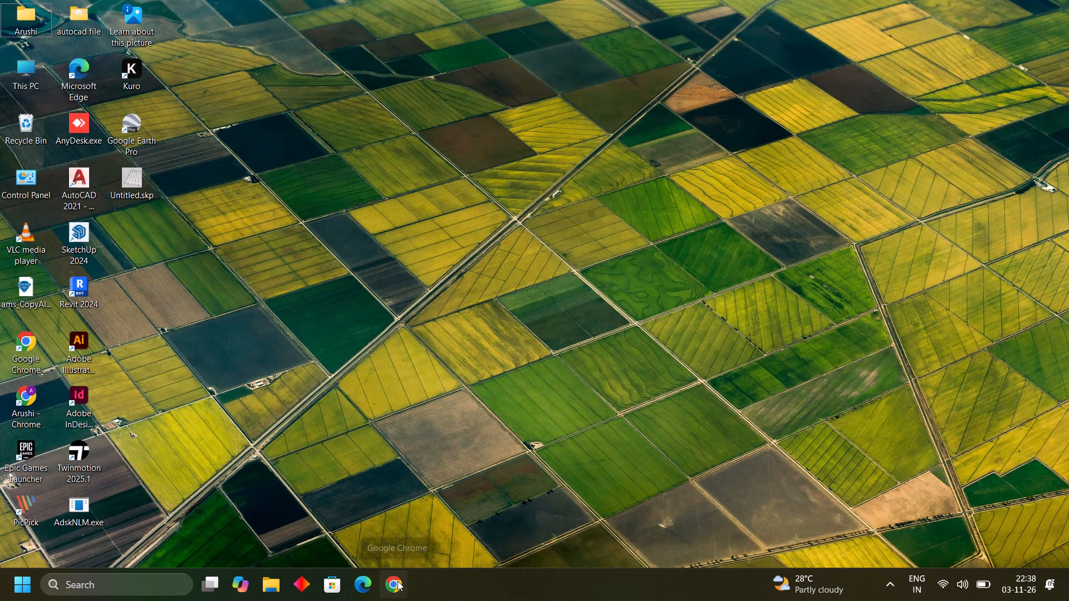
# Open the FLOOD RESILIENCE BEYOND INFRASTRUCTURE report from File Explorer's recent files.
pyautogui.doubleClick(272, 582)
pyautogui.click(272, 577)
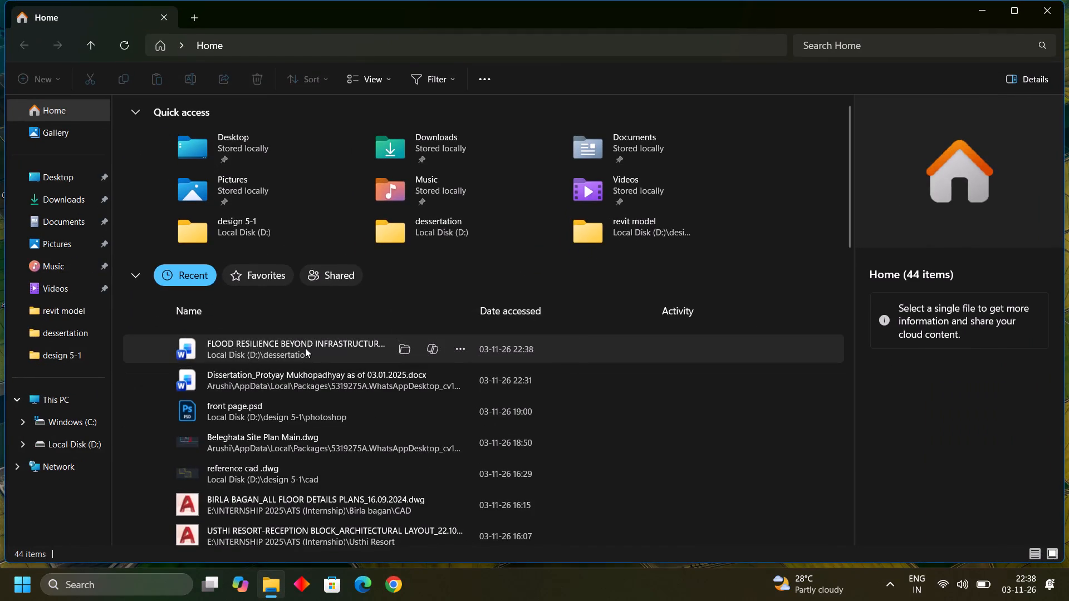
pyautogui.doubleClick(305, 348)
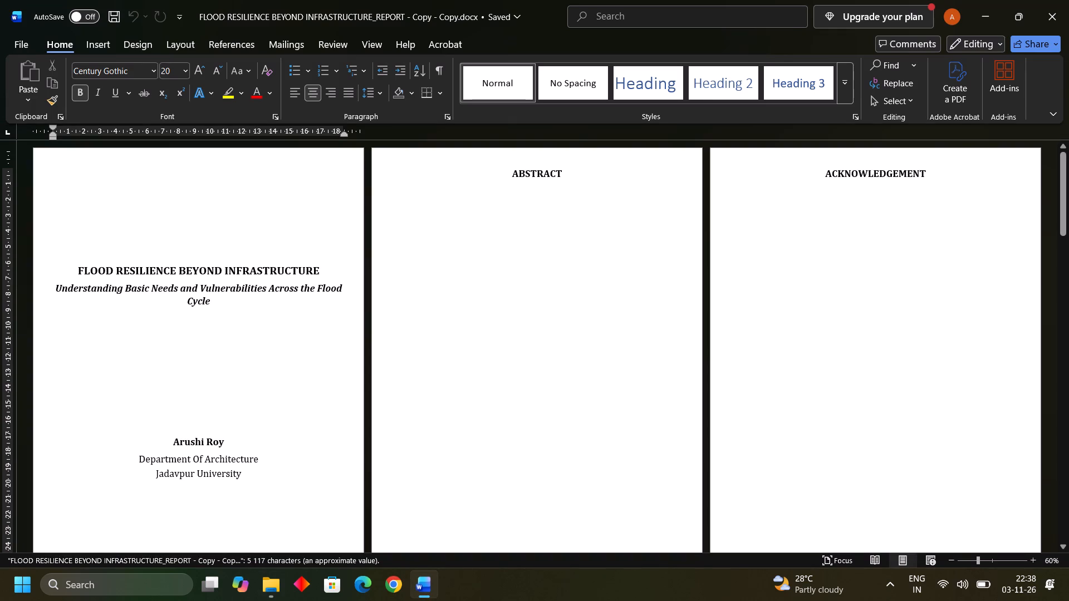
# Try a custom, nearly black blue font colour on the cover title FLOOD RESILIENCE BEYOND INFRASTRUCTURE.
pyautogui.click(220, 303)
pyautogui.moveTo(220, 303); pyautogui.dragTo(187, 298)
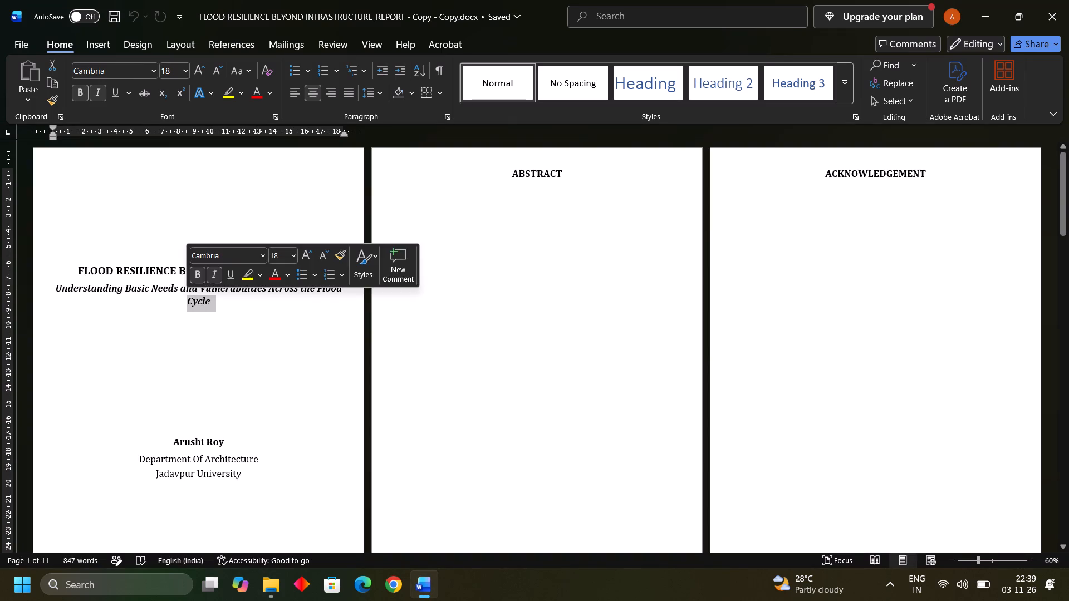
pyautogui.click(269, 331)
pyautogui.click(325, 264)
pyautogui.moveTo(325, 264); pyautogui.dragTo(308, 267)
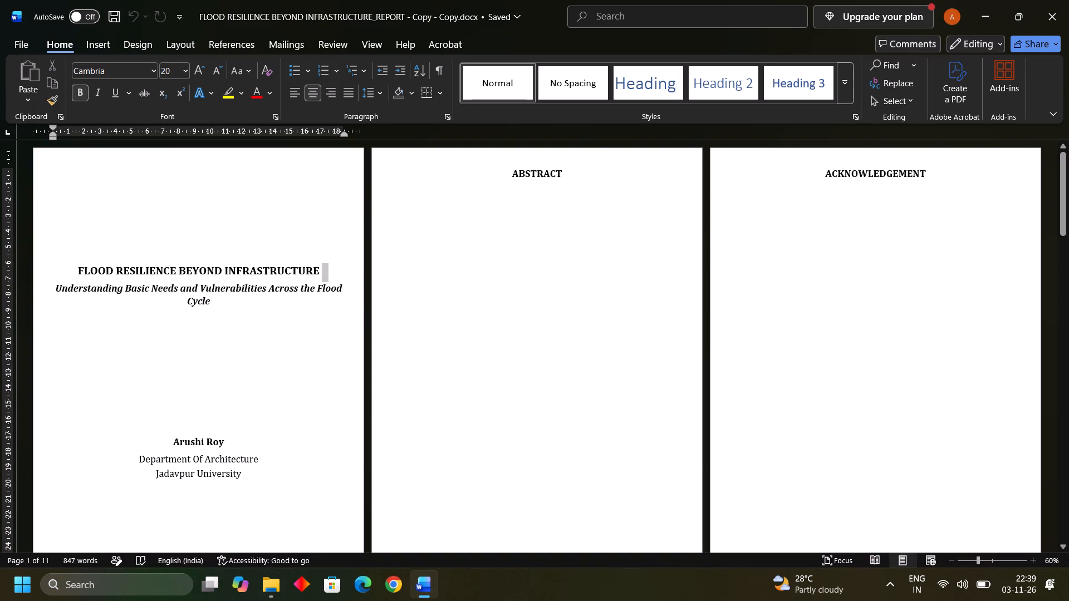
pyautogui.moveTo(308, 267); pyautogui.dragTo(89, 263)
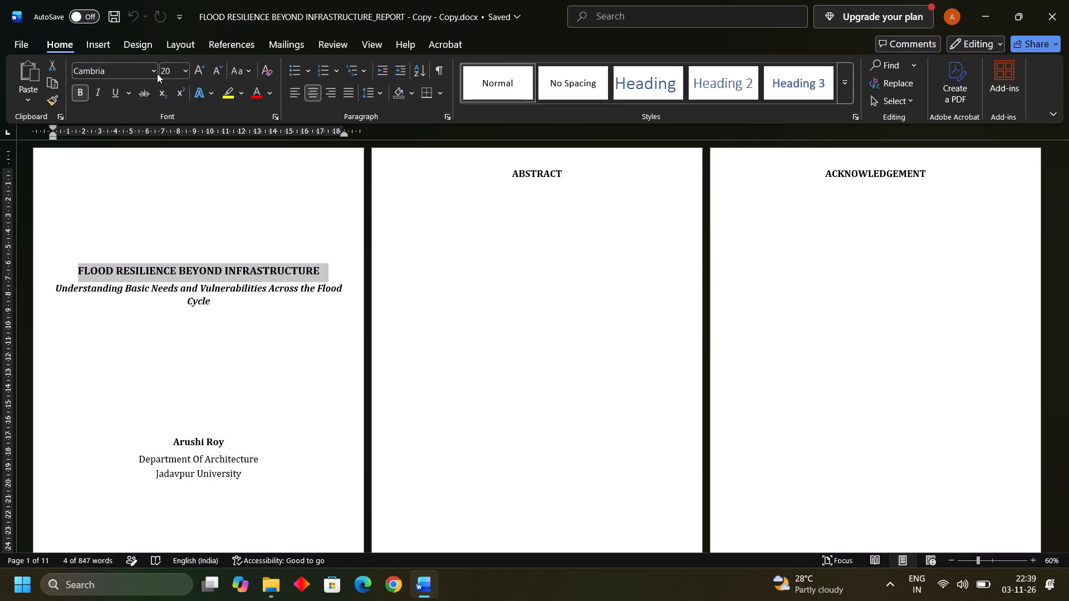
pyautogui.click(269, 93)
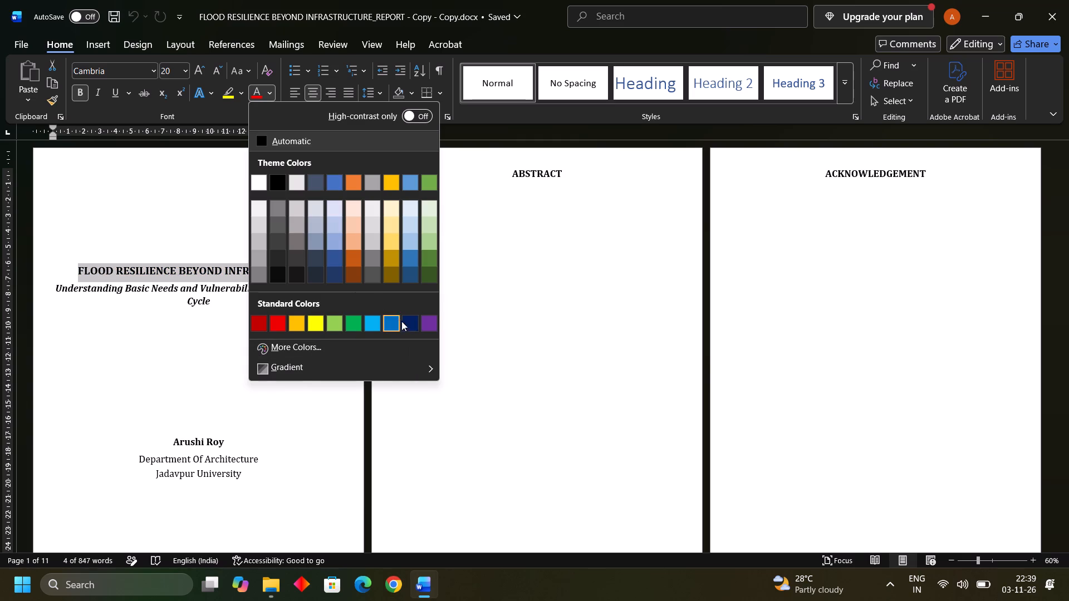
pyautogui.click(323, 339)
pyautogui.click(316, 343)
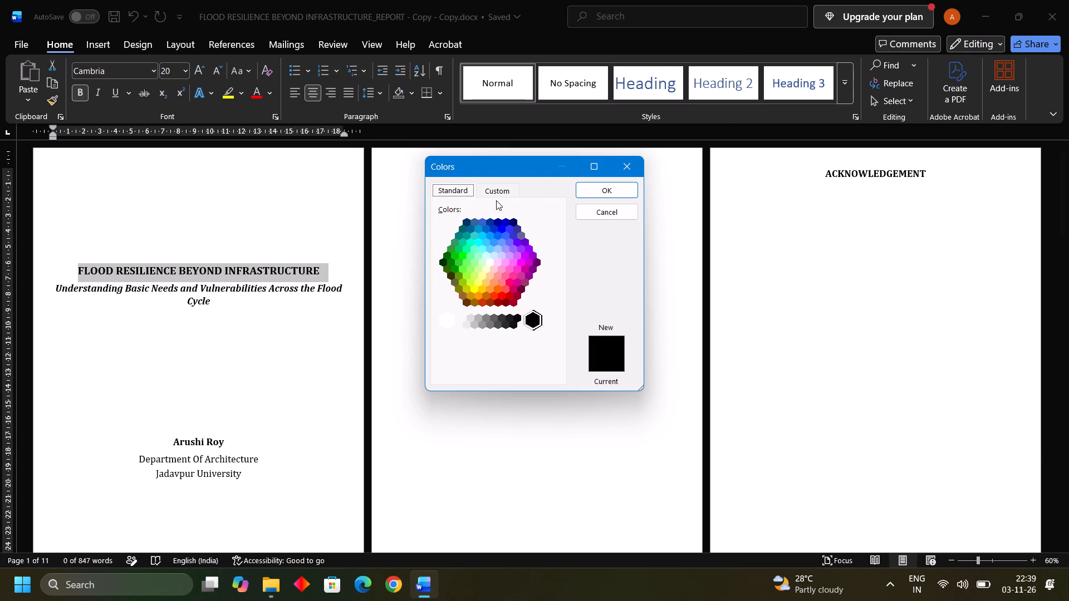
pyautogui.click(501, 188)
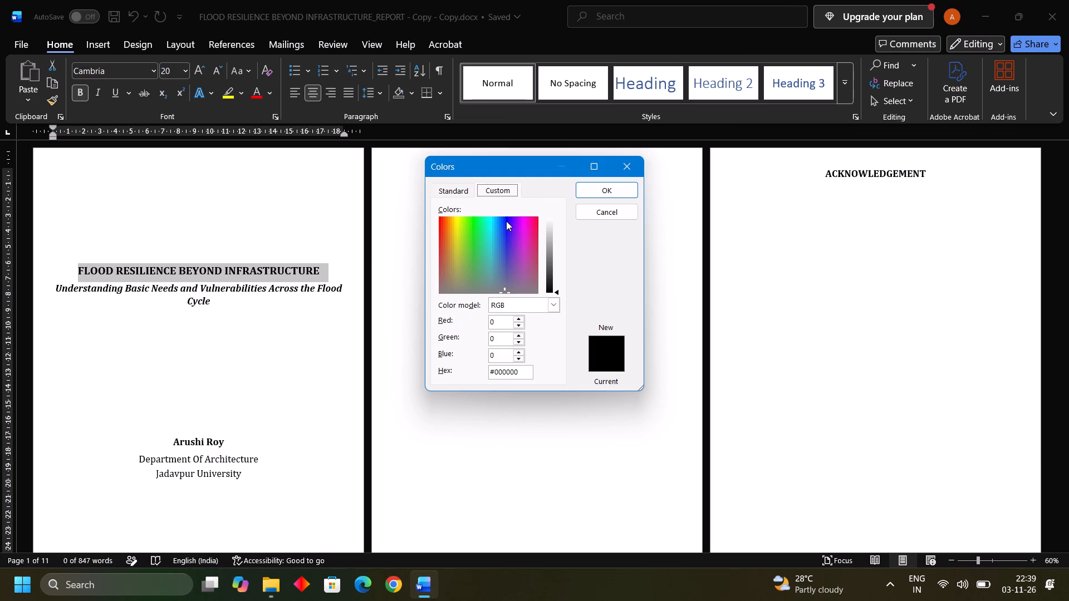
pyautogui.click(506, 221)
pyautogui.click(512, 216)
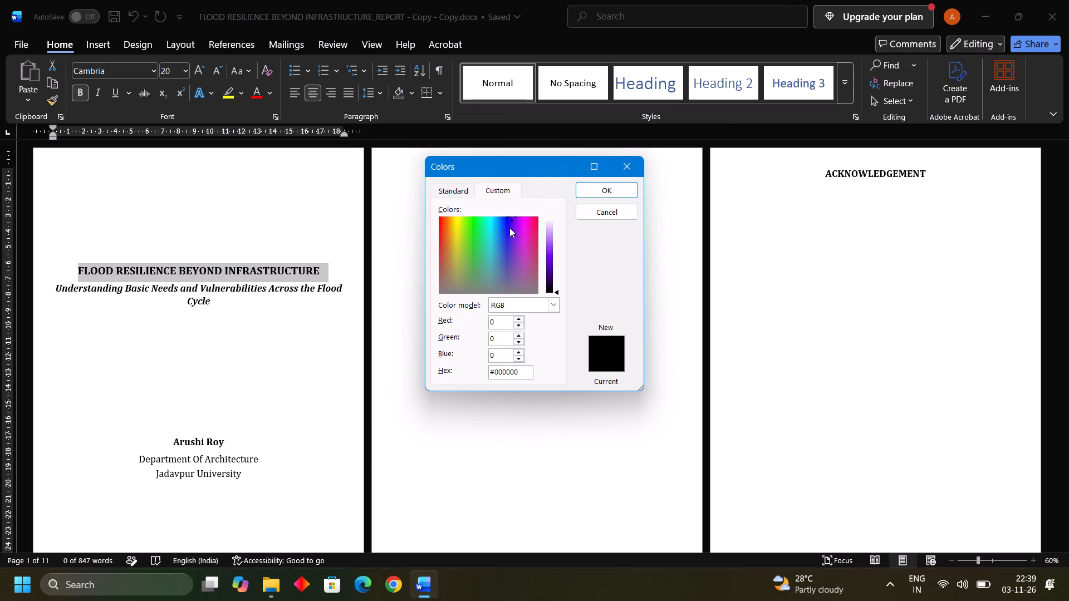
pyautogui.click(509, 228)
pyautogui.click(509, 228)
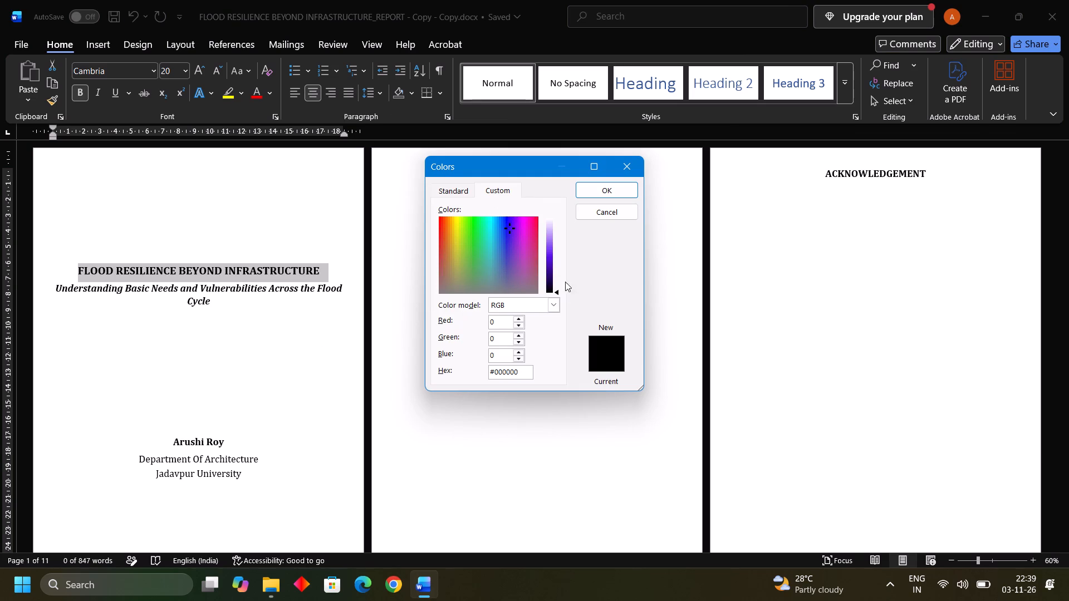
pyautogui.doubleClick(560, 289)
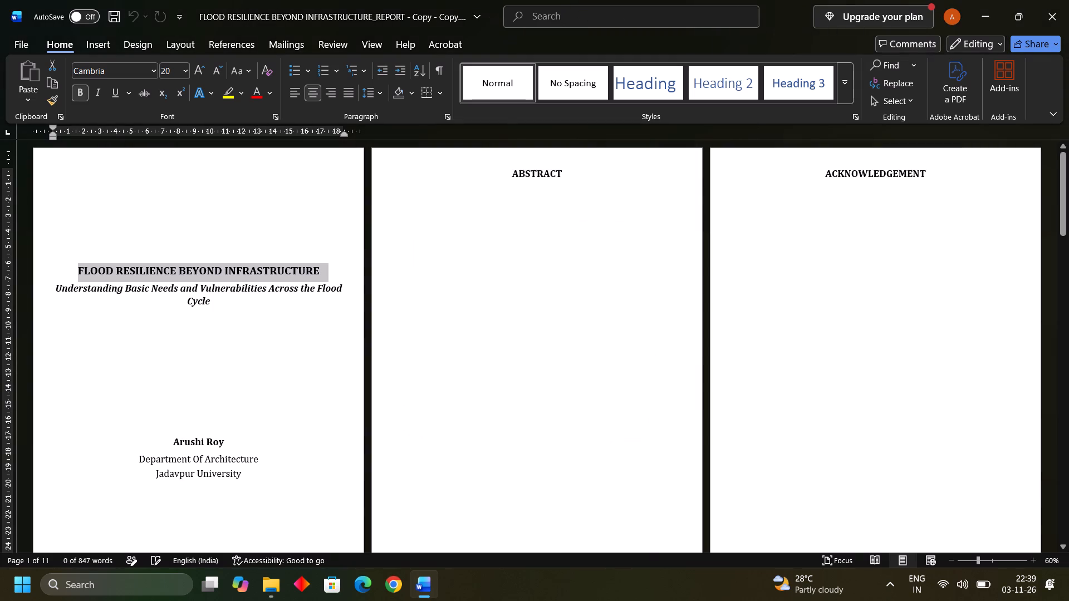
# Recolour the cover title, trying the theme's darkest light-blue shade and settling on its darkest navy-blue shade.
pyautogui.click(272, 91)
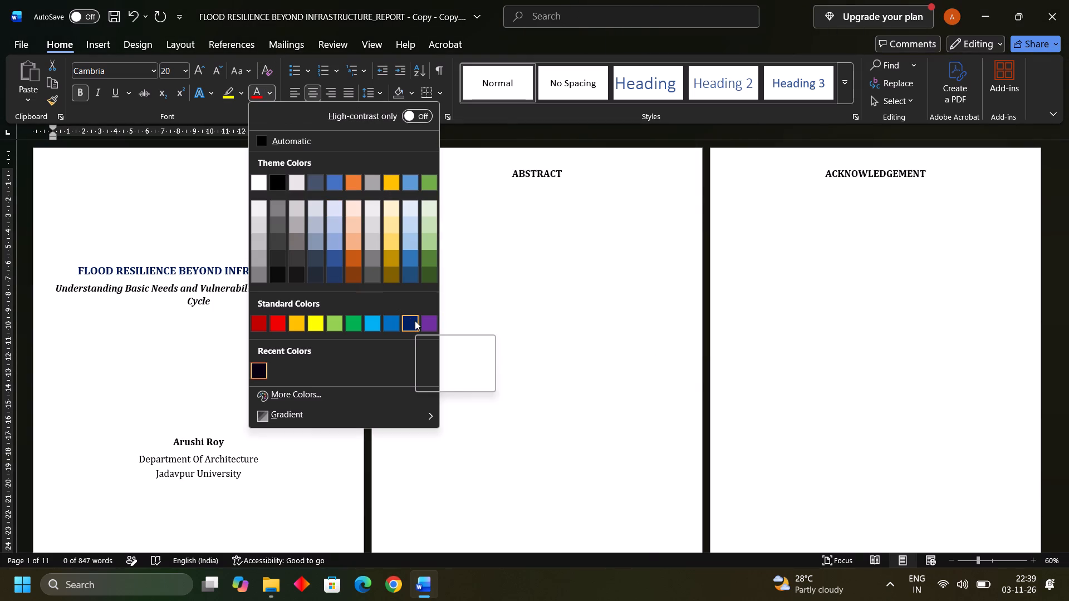
pyautogui.click(412, 280)
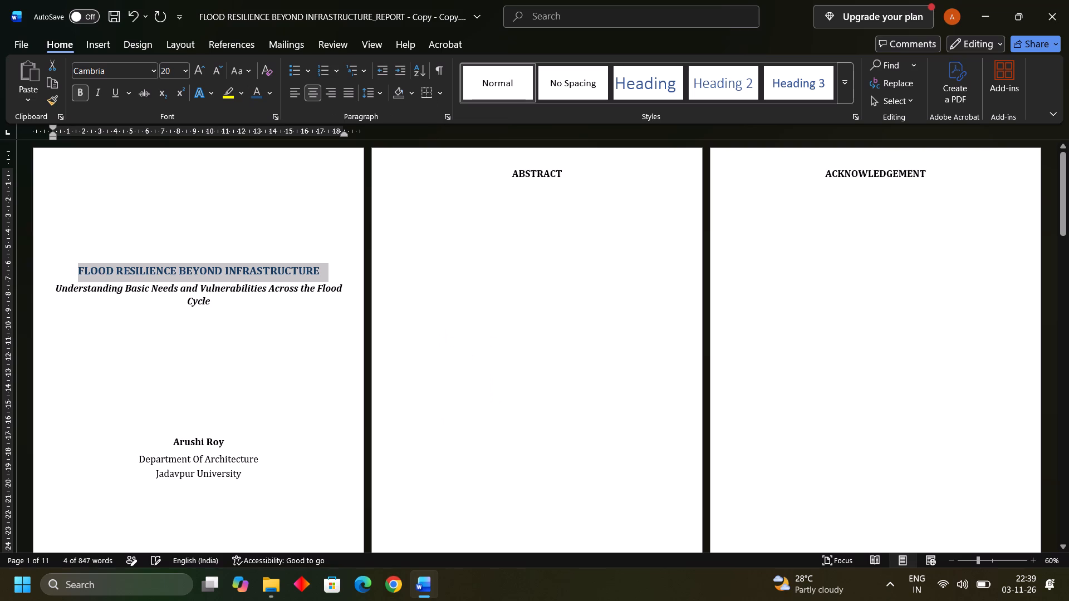
pyautogui.click(271, 93)
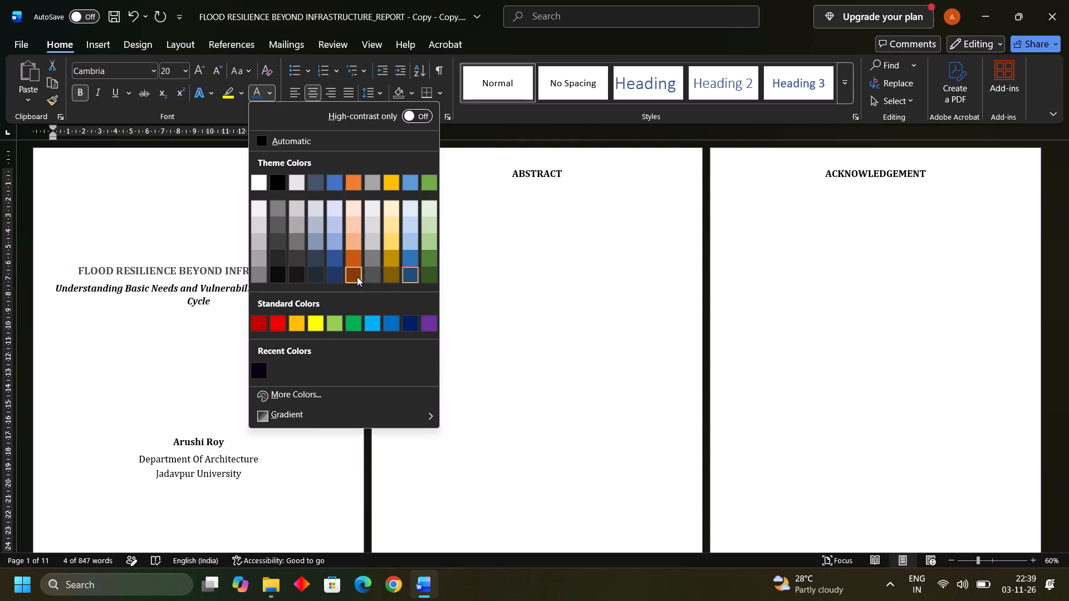
pyautogui.click(339, 277)
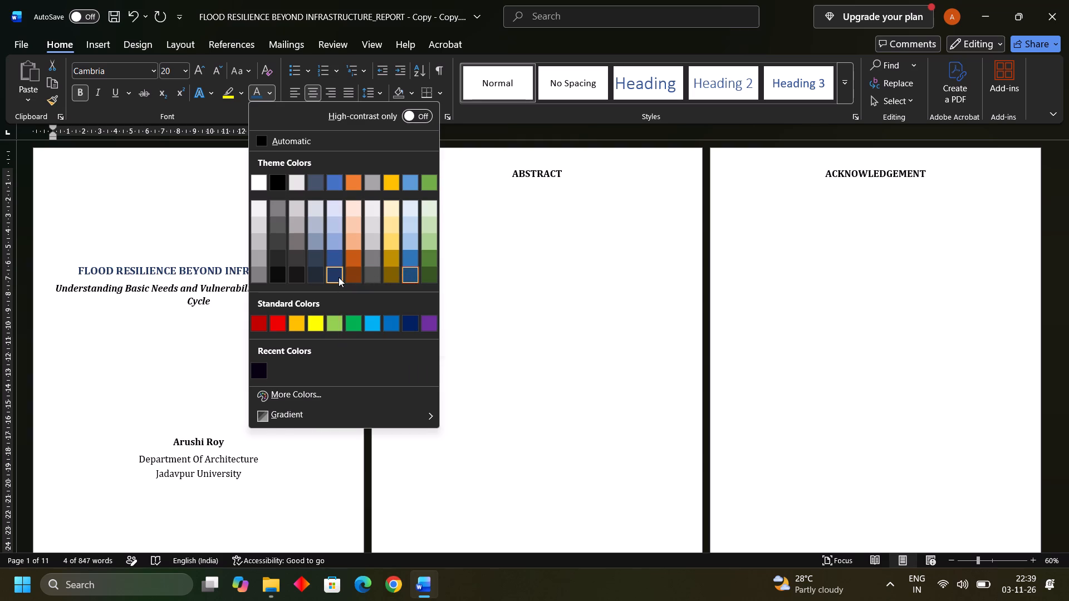
pyautogui.click(307, 247)
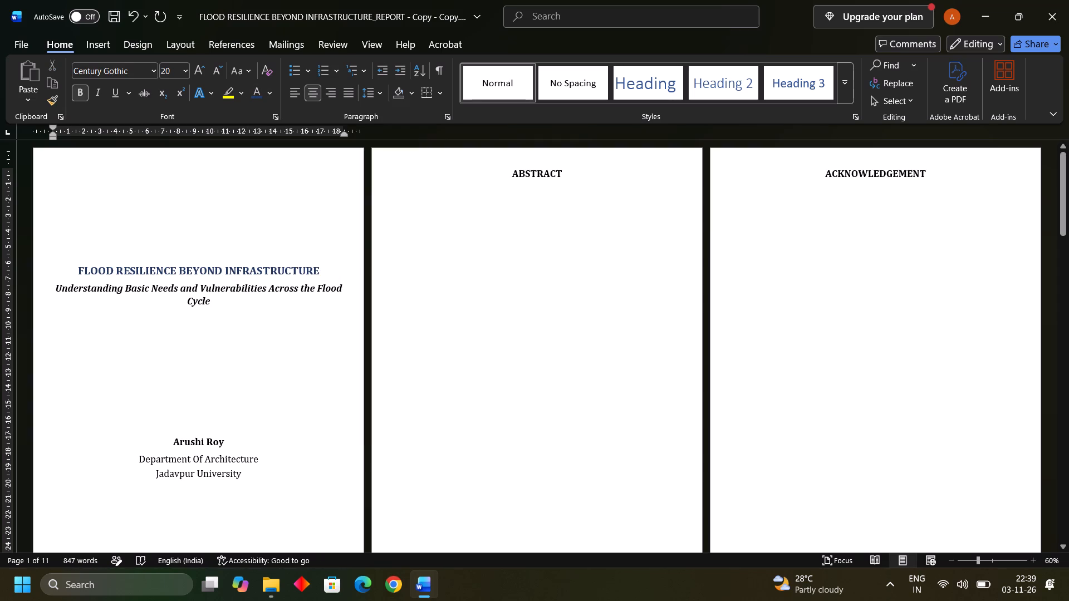
# Enlarge the cover title, trying sizes up to 26 pt and settling on 22 pt.
pyautogui.click(326, 268)
pyautogui.moveTo(326, 268); pyautogui.dragTo(99, 268)
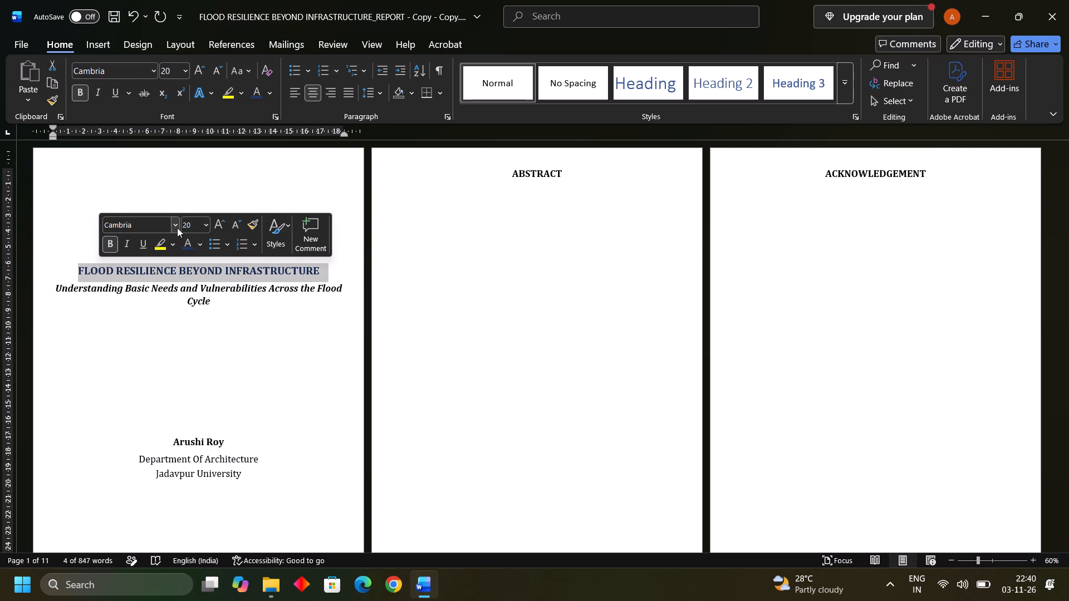
pyautogui.click(222, 218)
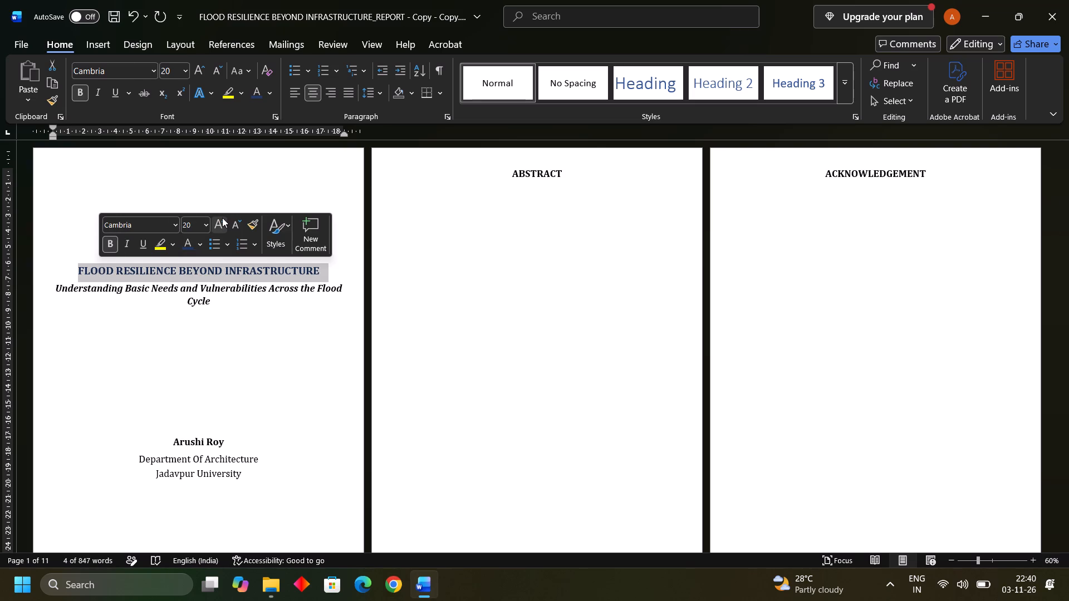
pyautogui.click(222, 218)
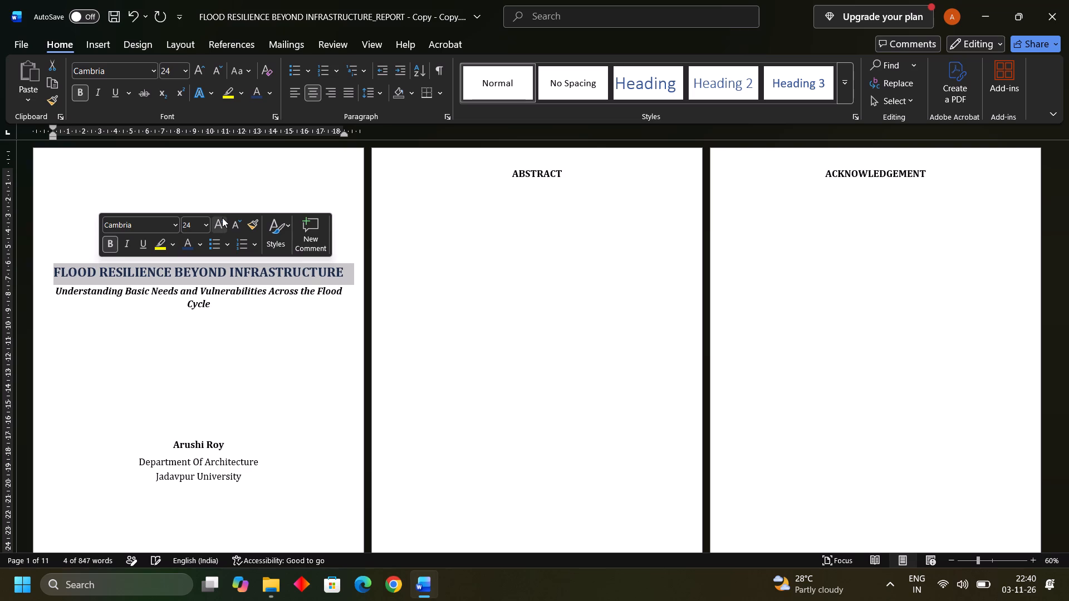
pyautogui.click(222, 218)
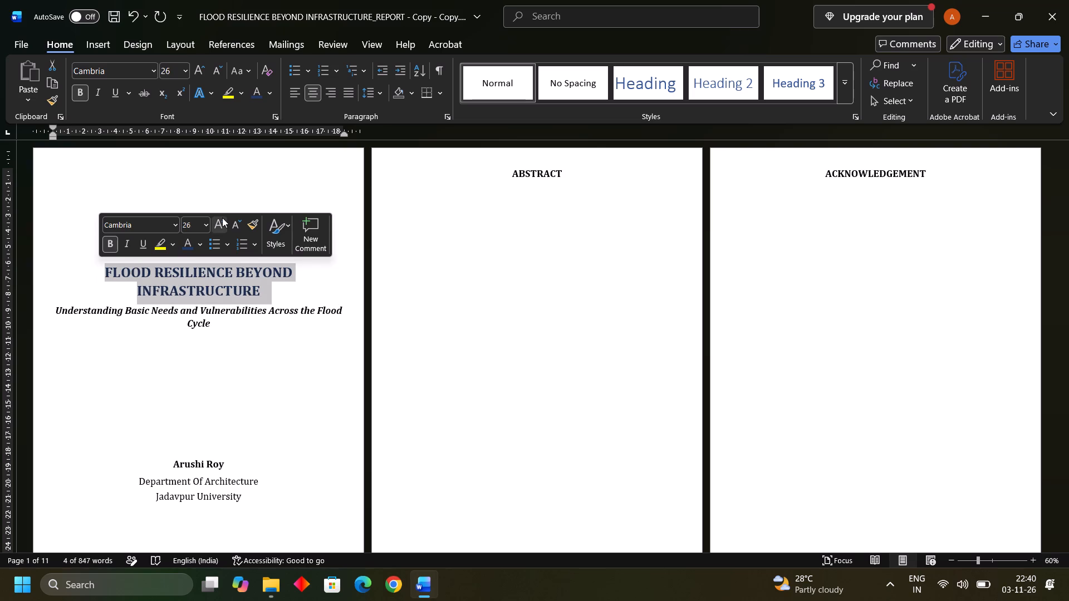
pyautogui.click(237, 221)
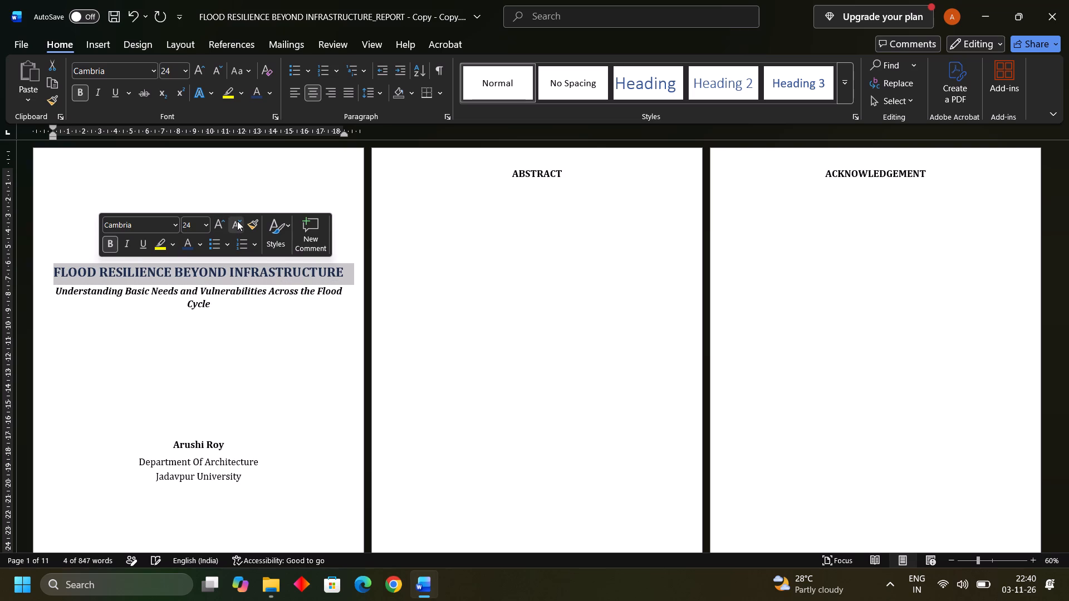
pyautogui.click(237, 221)
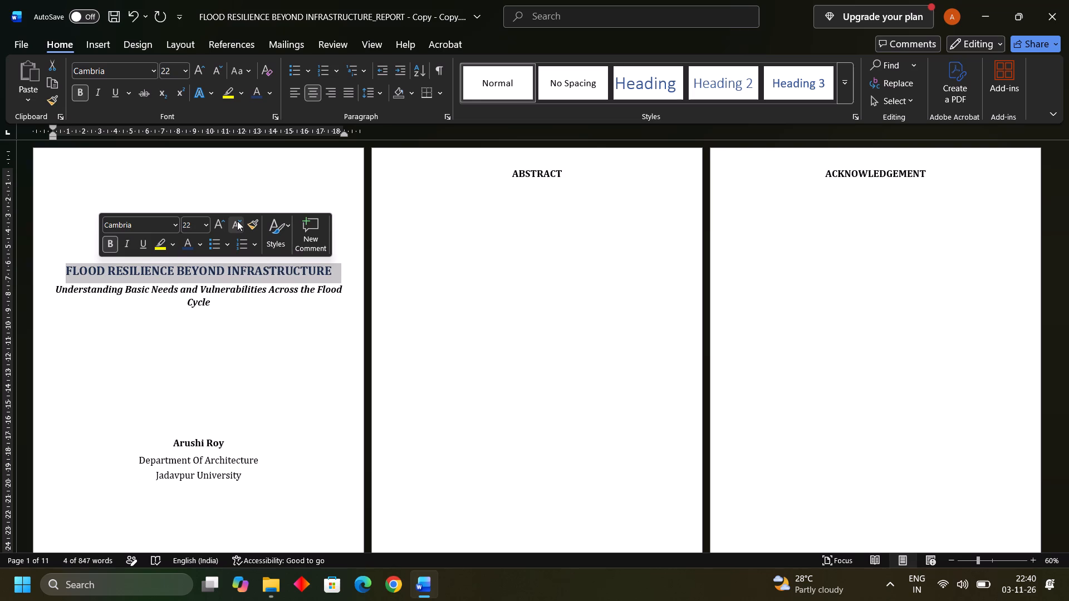
pyautogui.click(302, 159)
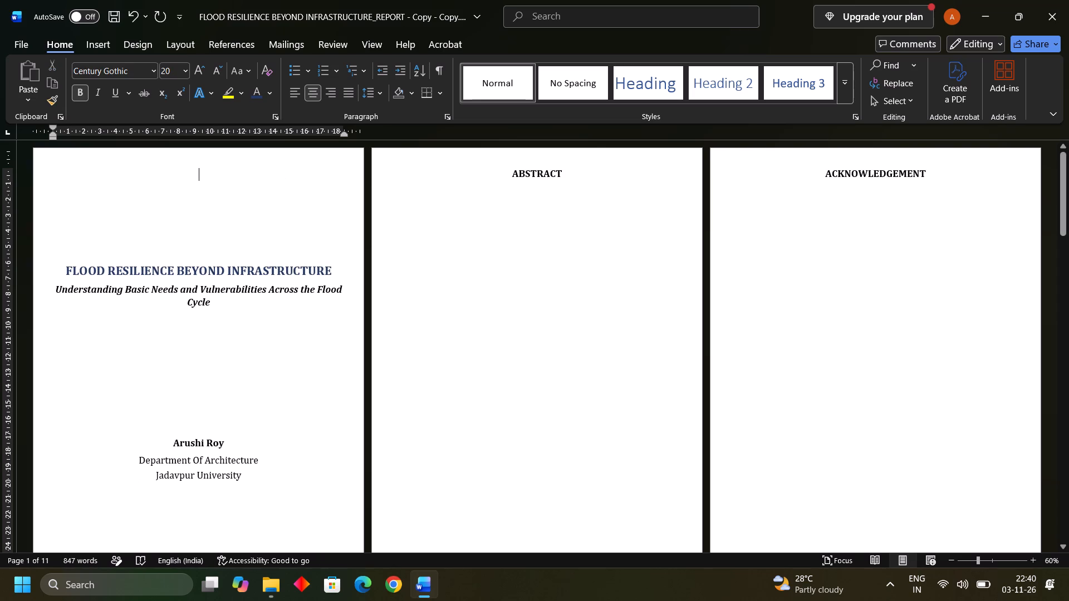
# Apply the cover title's dark navy-blue font colour to the ABSTRACT heading.
pyautogui.scroll(-1, 390, 307)
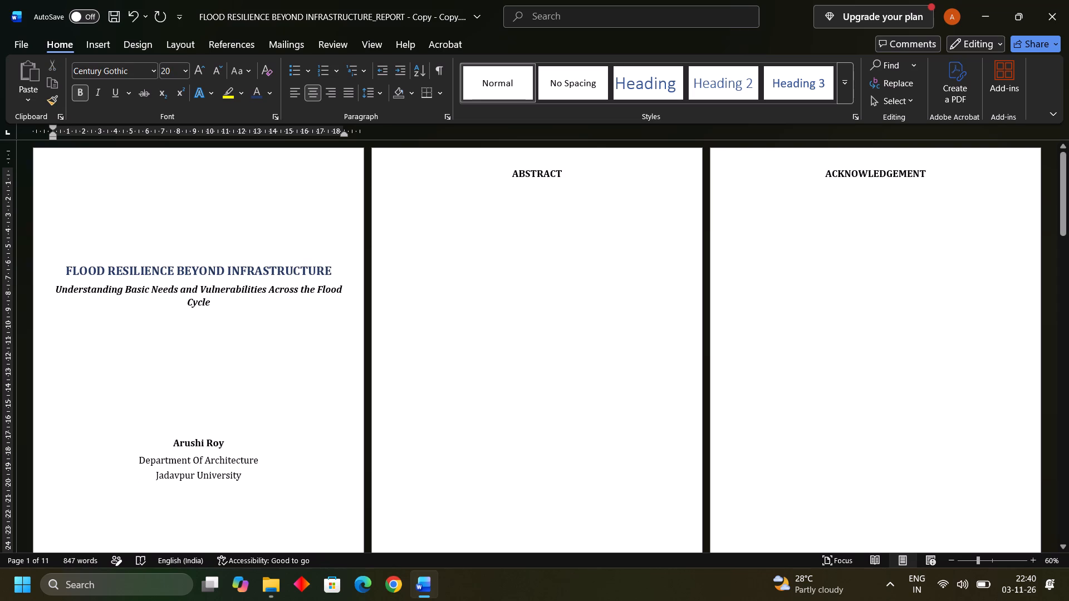
pyautogui.scroll(-2, 390, 307)
pyautogui.scroll(2, 390, 307)
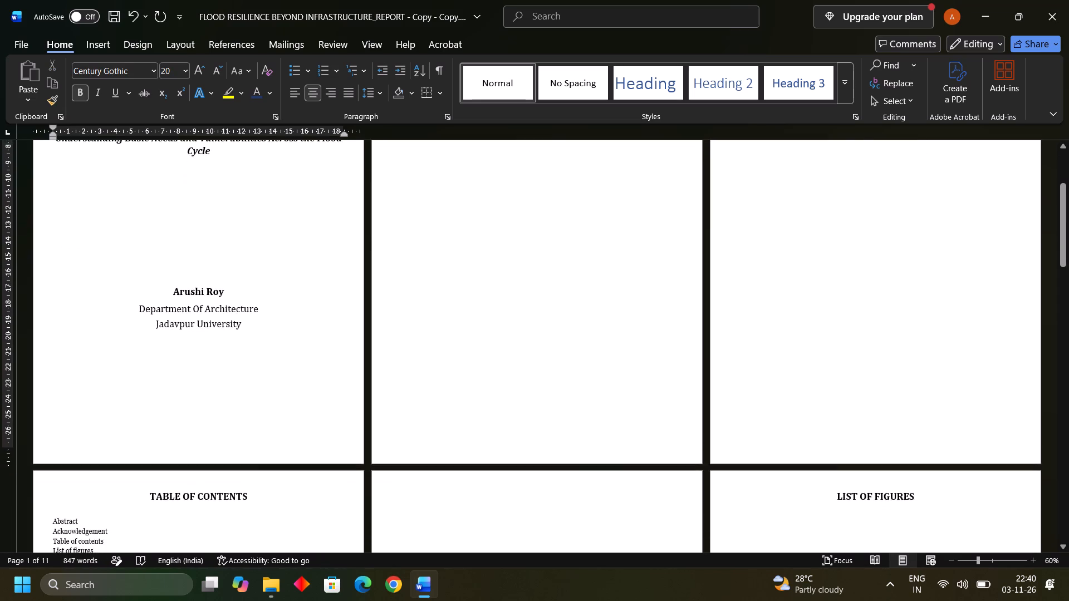
pyautogui.scroll(2, 390, 307)
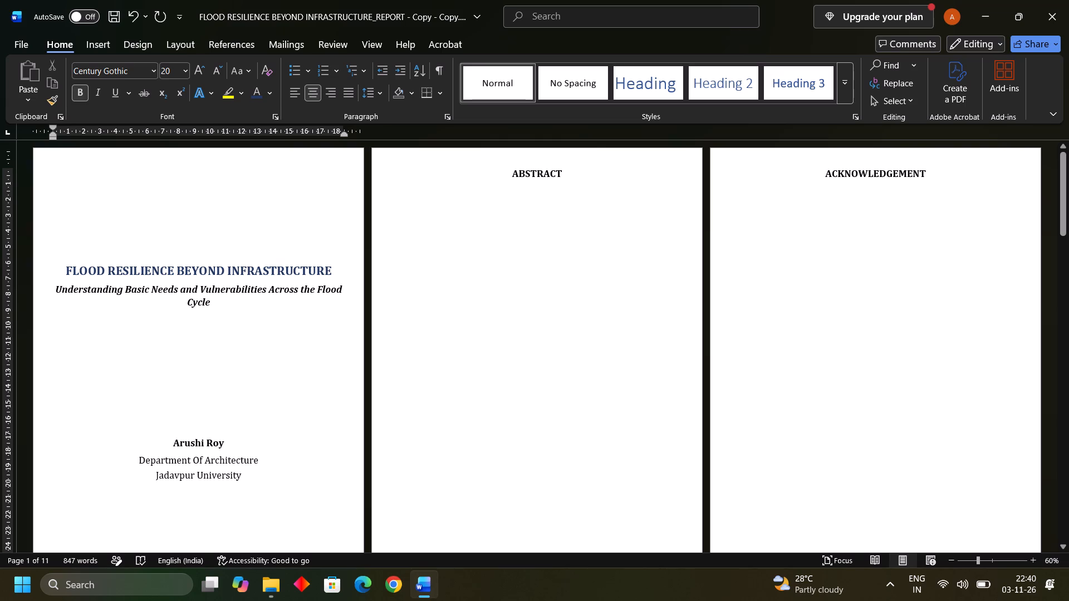
pyautogui.click(576, 175)
pyautogui.moveTo(576, 175); pyautogui.dragTo(509, 174)
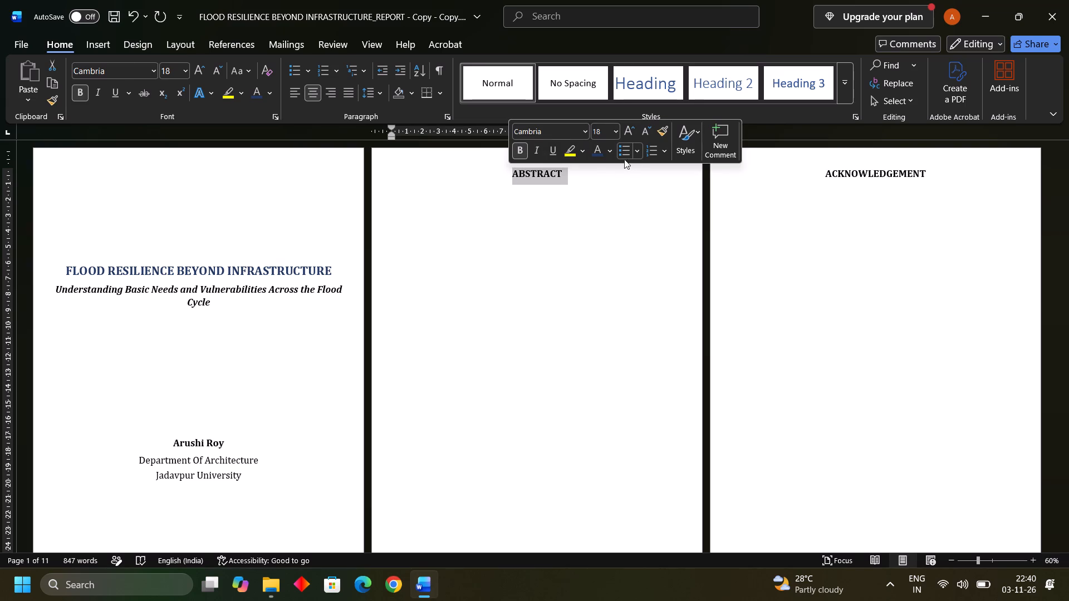
pyautogui.click(593, 154)
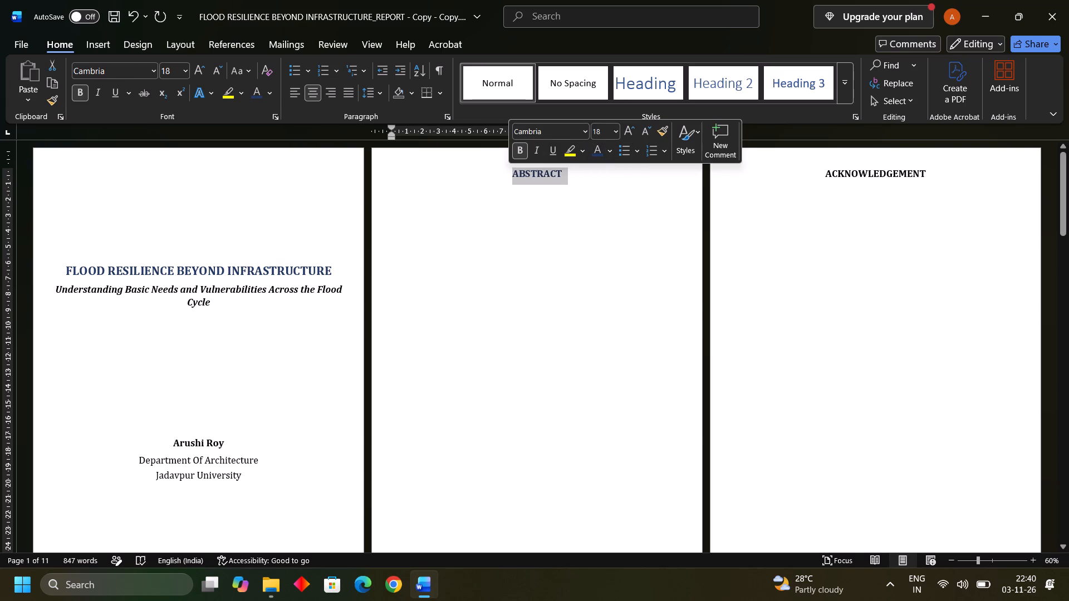
# Apply the same dark navy-blue font colour to the ACKNOWLEDGEMENT heading.
pyautogui.click(933, 174)
pyautogui.moveTo(933, 174); pyautogui.dragTo(878, 183)
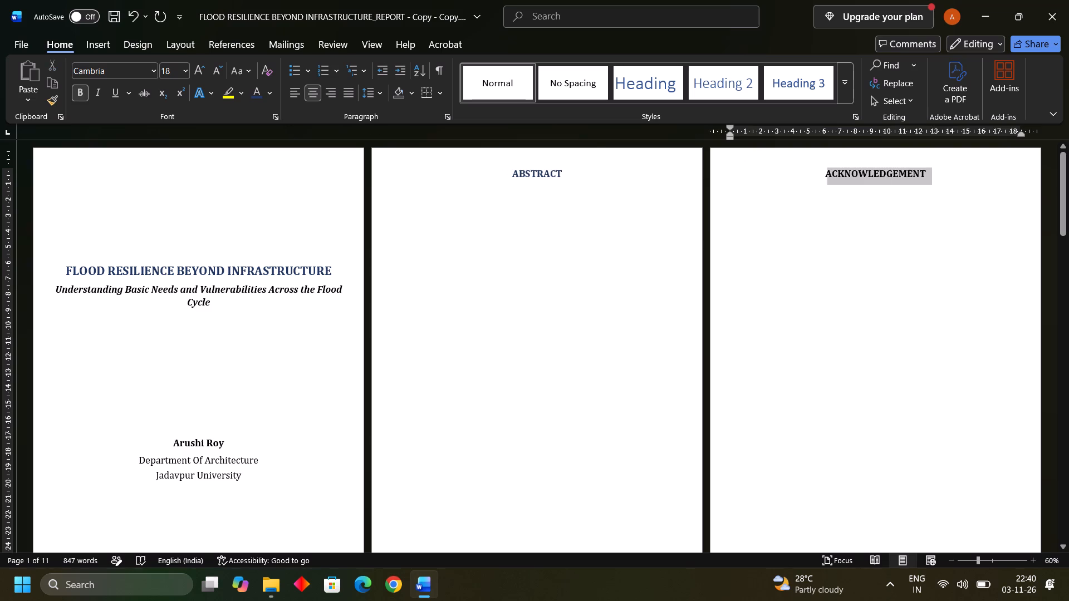
pyautogui.moveTo(878, 183); pyautogui.dragTo(820, 175)
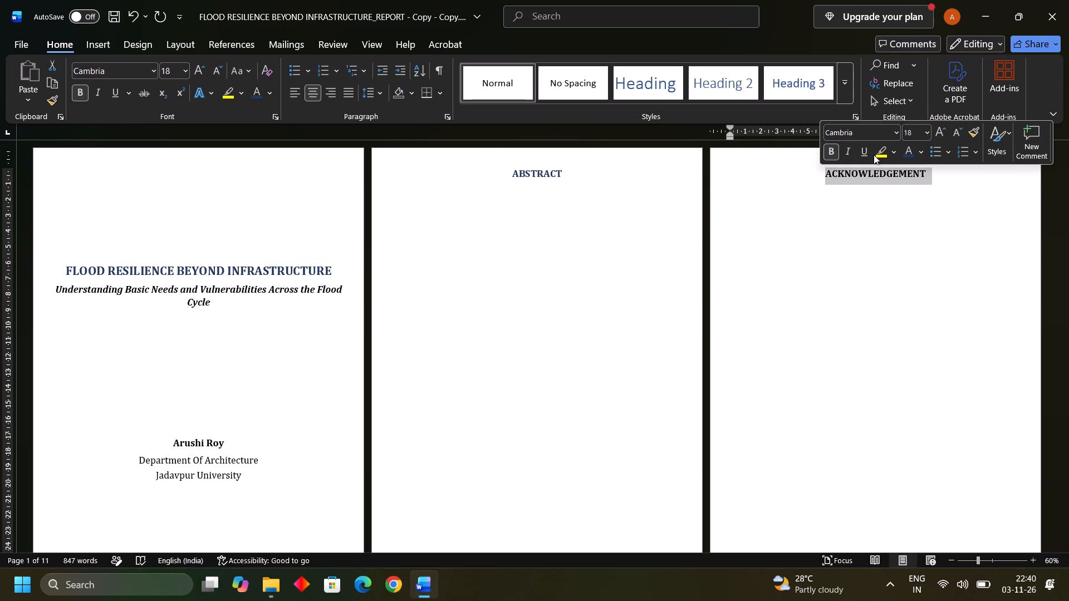
pyautogui.click(908, 154)
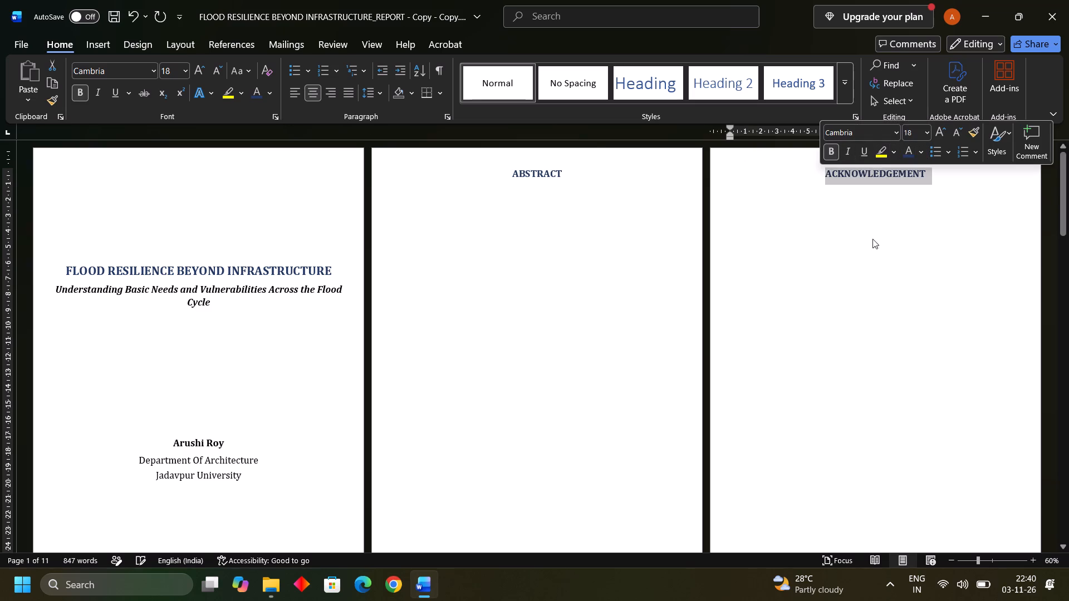
pyautogui.click(872, 239)
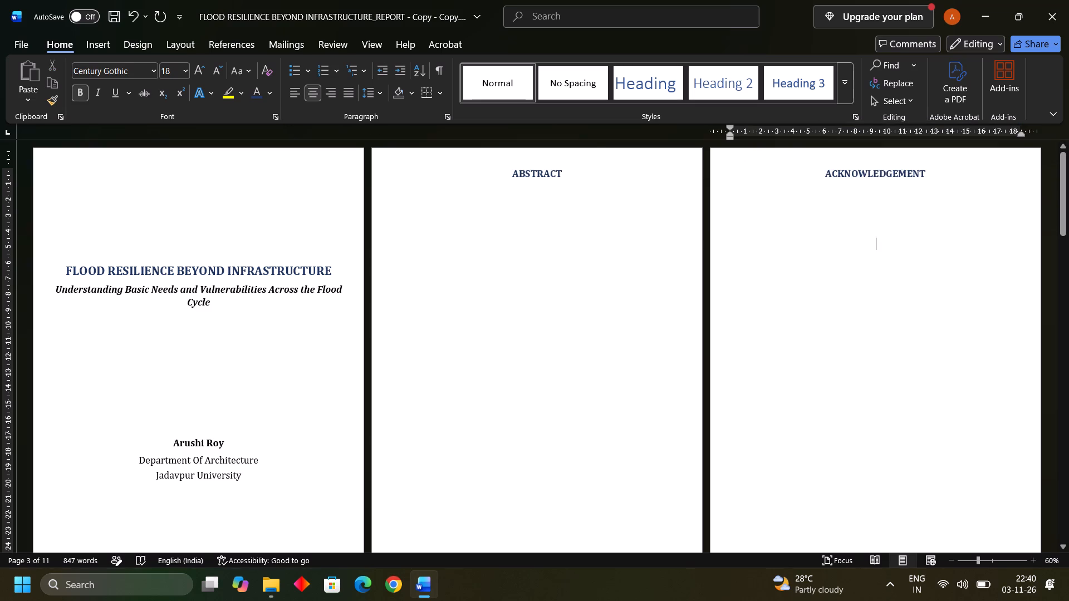
# Apply the cover title's dark navy-blue font colour to the TABLE OF CONTENTS heading.
pyautogui.scroll(-7, 492, 466)
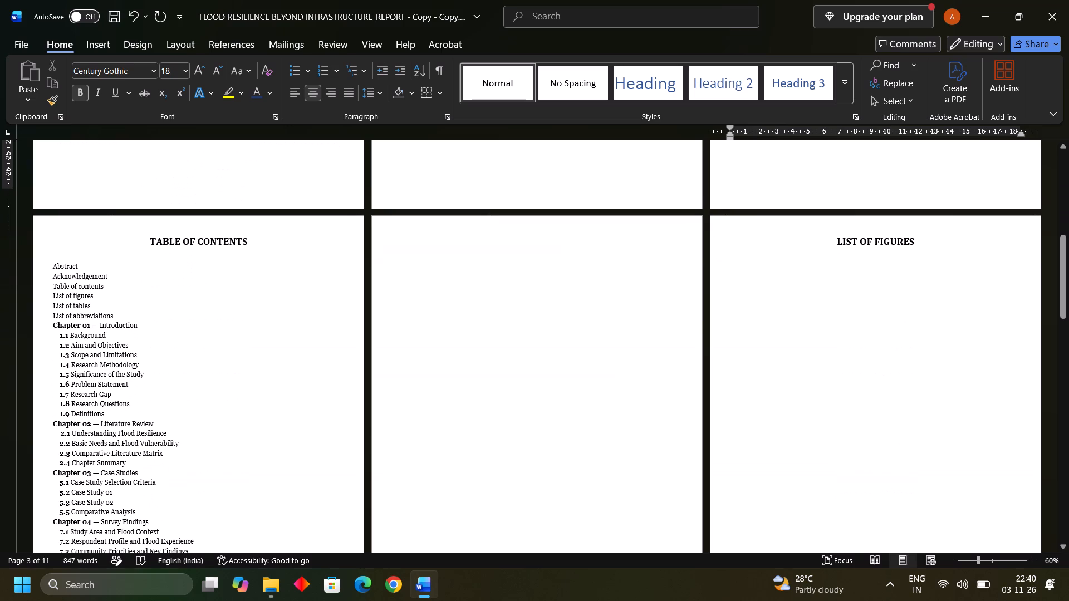
pyautogui.click(251, 240)
pyautogui.moveTo(251, 240); pyautogui.dragTo(151, 245)
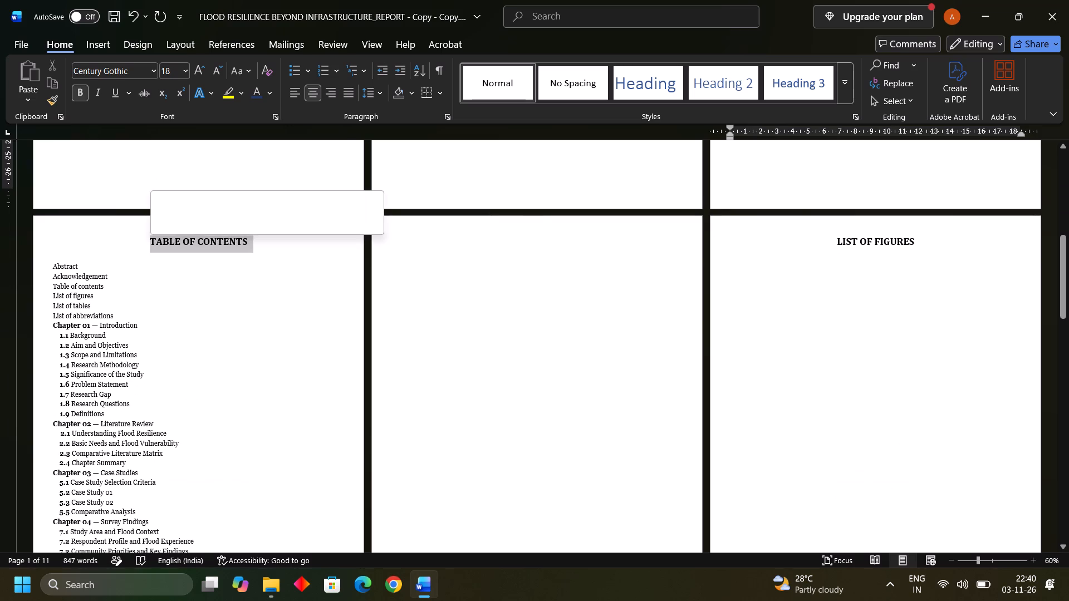
pyautogui.click(241, 226)
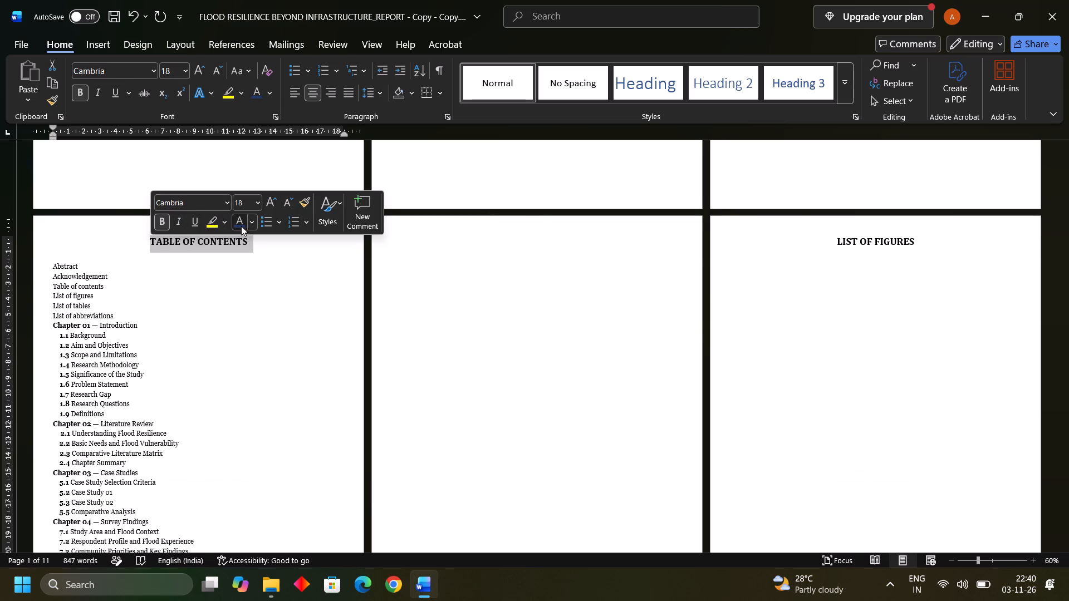
pyautogui.click(431, 330)
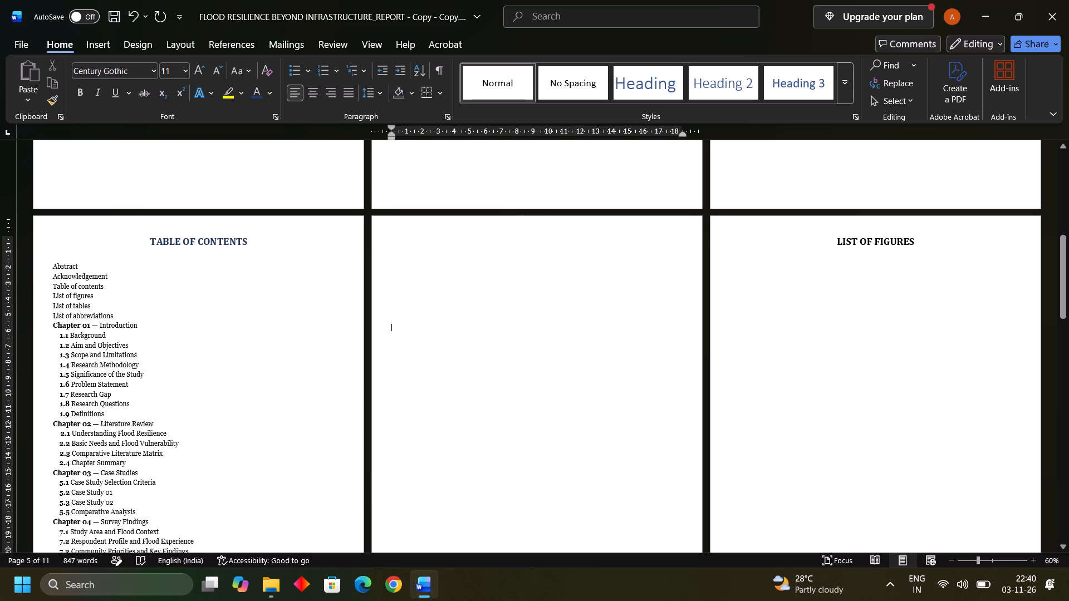
# Apply the same dark navy-blue font colour to the LIST OF FIGURES heading.
pyautogui.click(919, 241)
pyautogui.moveTo(919, 241); pyautogui.dragTo(830, 237)
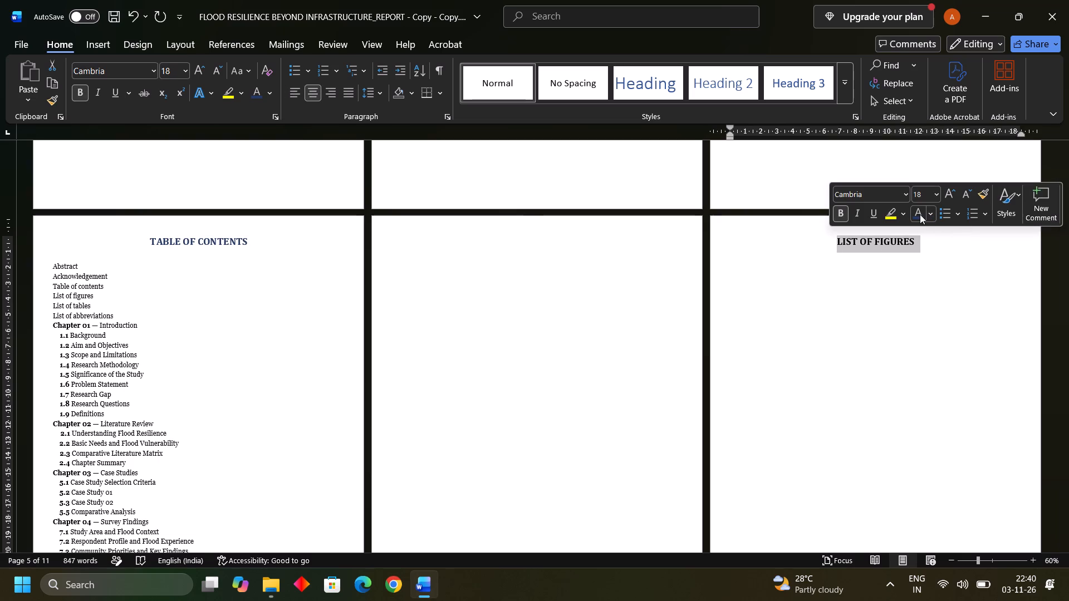
pyautogui.click(917, 214)
pyautogui.click(820, 353)
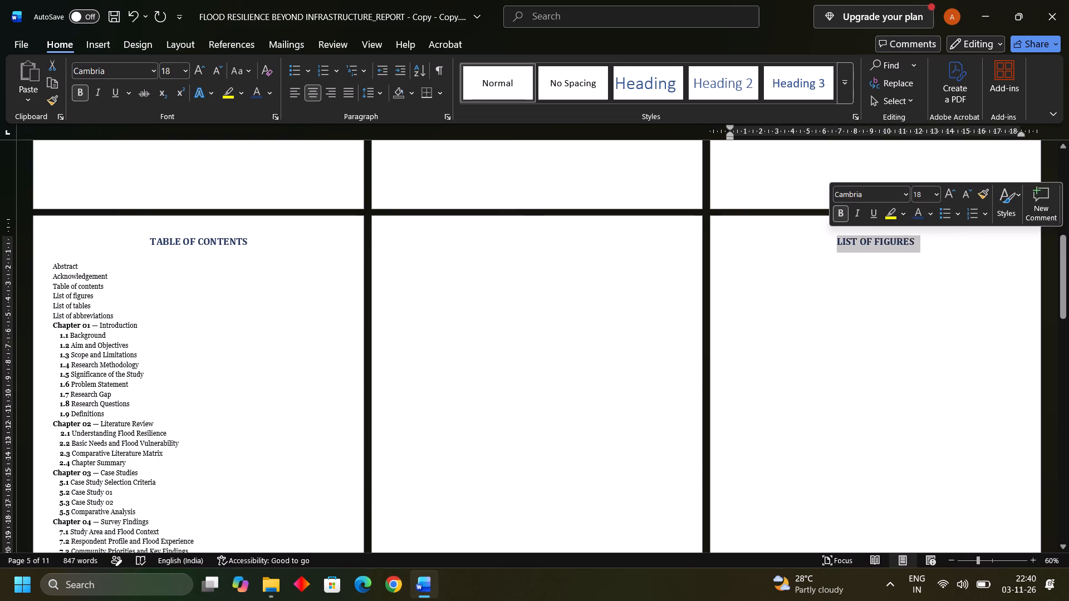
# Apply the same dark navy-blue font colour to the LIST OF TABLES heading.
pyautogui.scroll(-7, 670, 441)
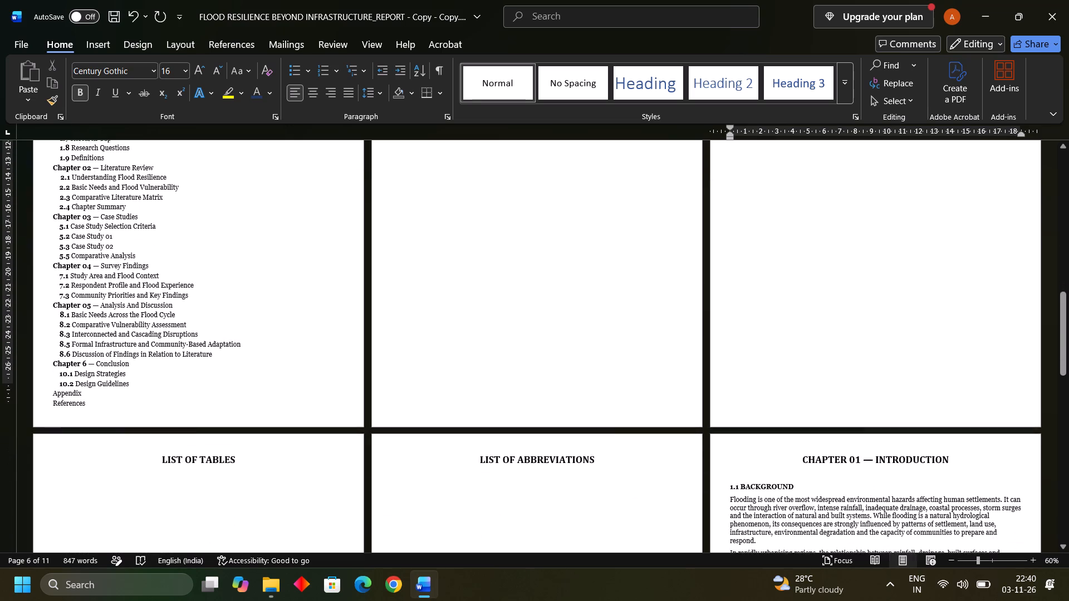
pyautogui.scroll(-1, 670, 441)
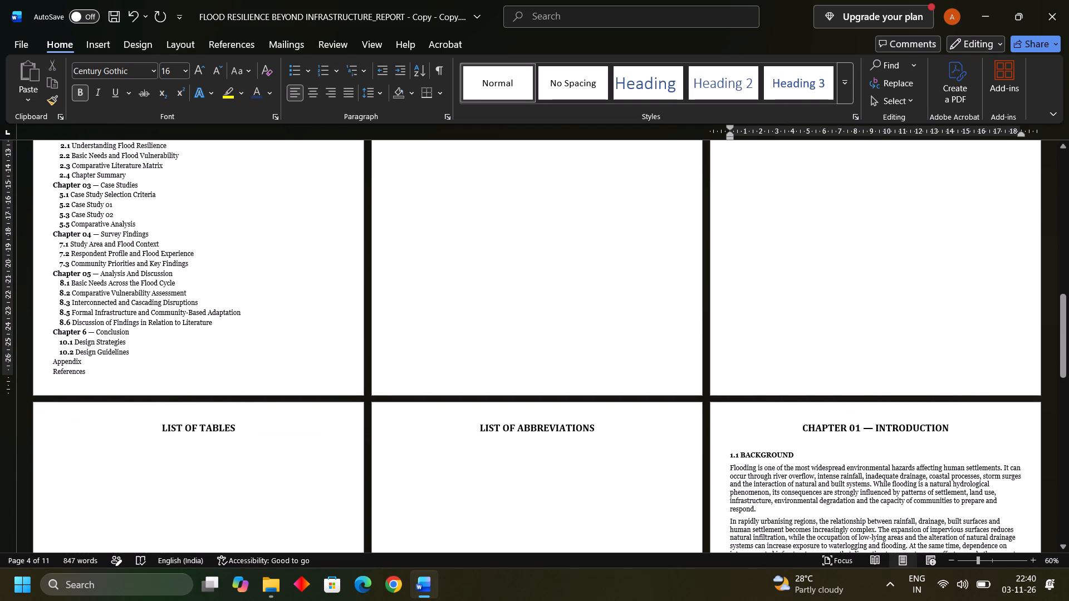
pyautogui.click(241, 425)
pyautogui.moveTo(241, 425); pyautogui.dragTo(153, 433)
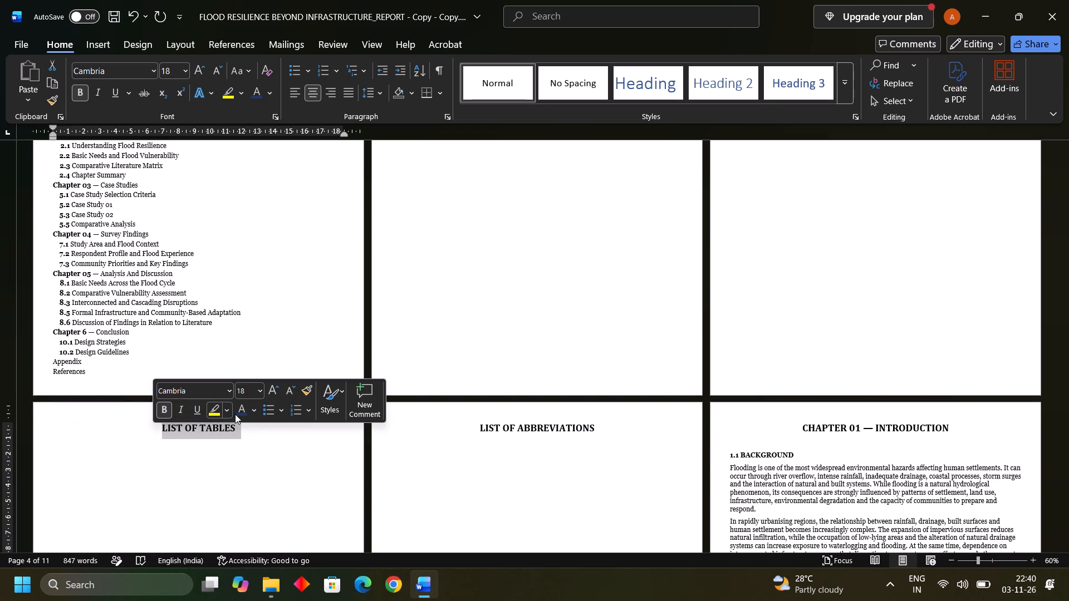
pyautogui.click(243, 414)
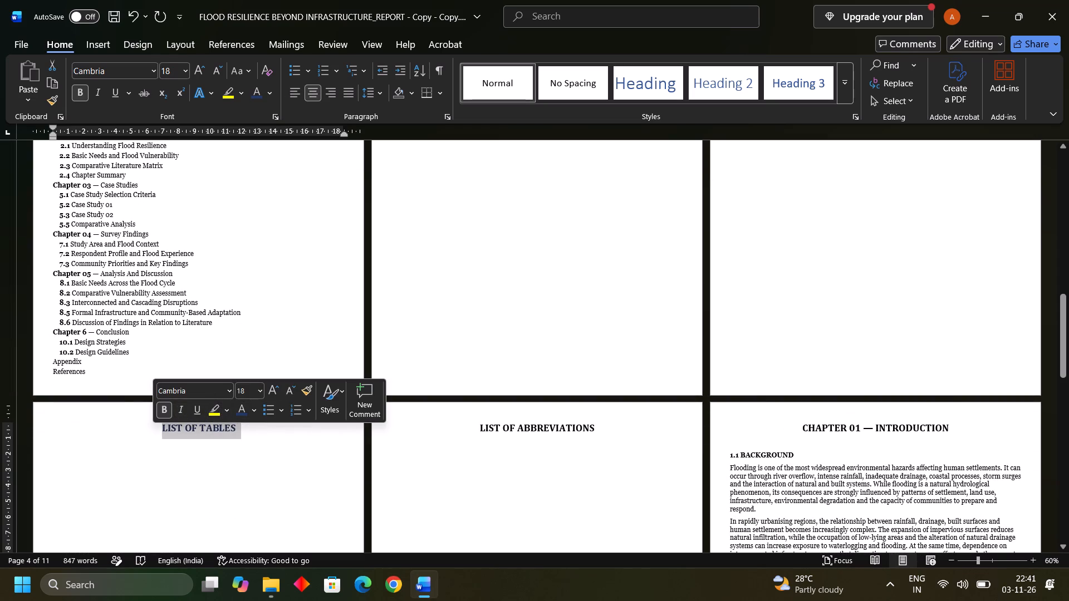
# Apply the same dark navy-blue font colour to the LIST OF ABBREVIATIONS heading.
pyautogui.click(596, 425)
pyautogui.moveTo(596, 425); pyautogui.dragTo(517, 440)
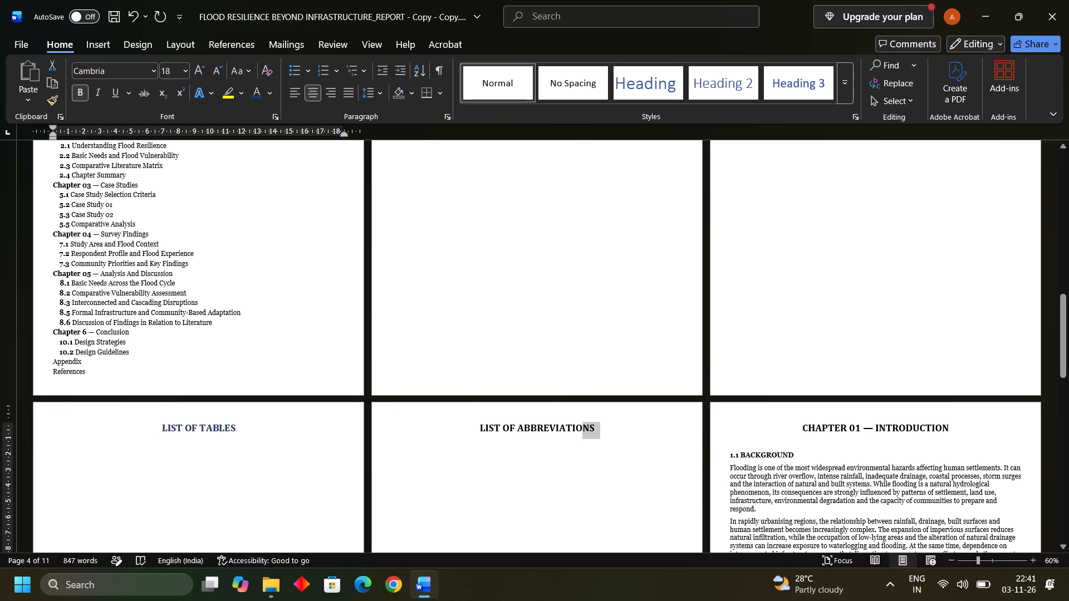
pyautogui.moveTo(517, 440); pyautogui.dragTo(471, 430)
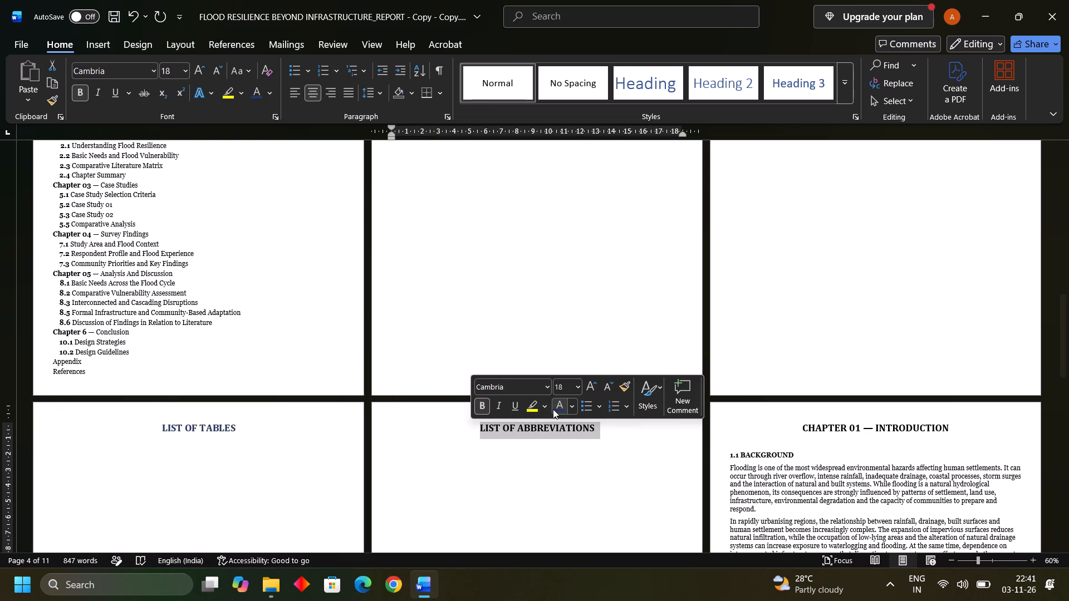
pyautogui.click(553, 409)
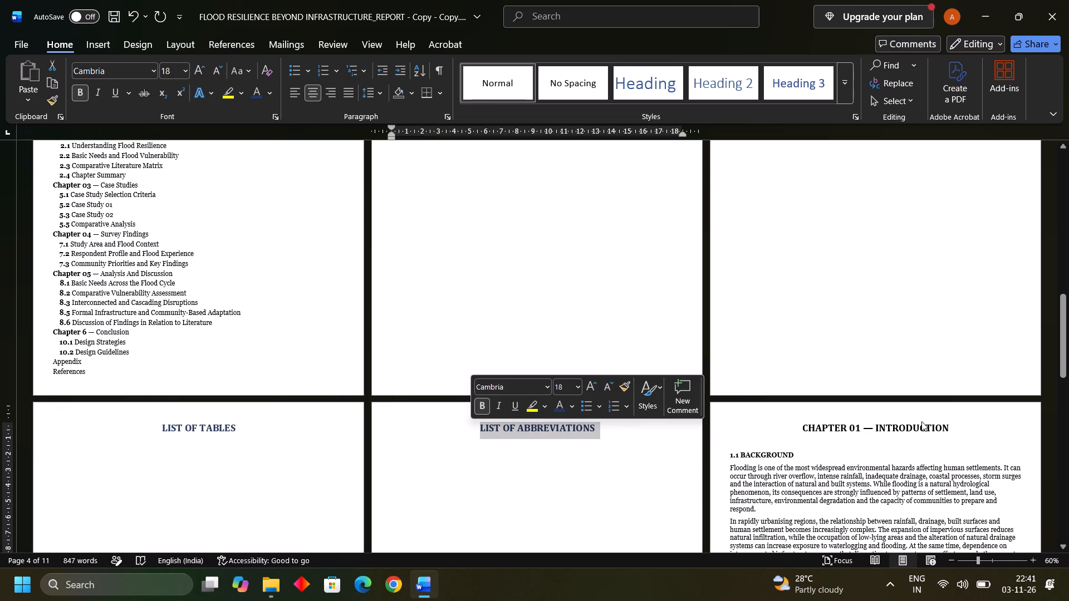
# Apply the same dark navy-blue font colour to the CHAPTER 01 — INTRODUCTION heading.
pyautogui.scroll(-1, 924, 428)
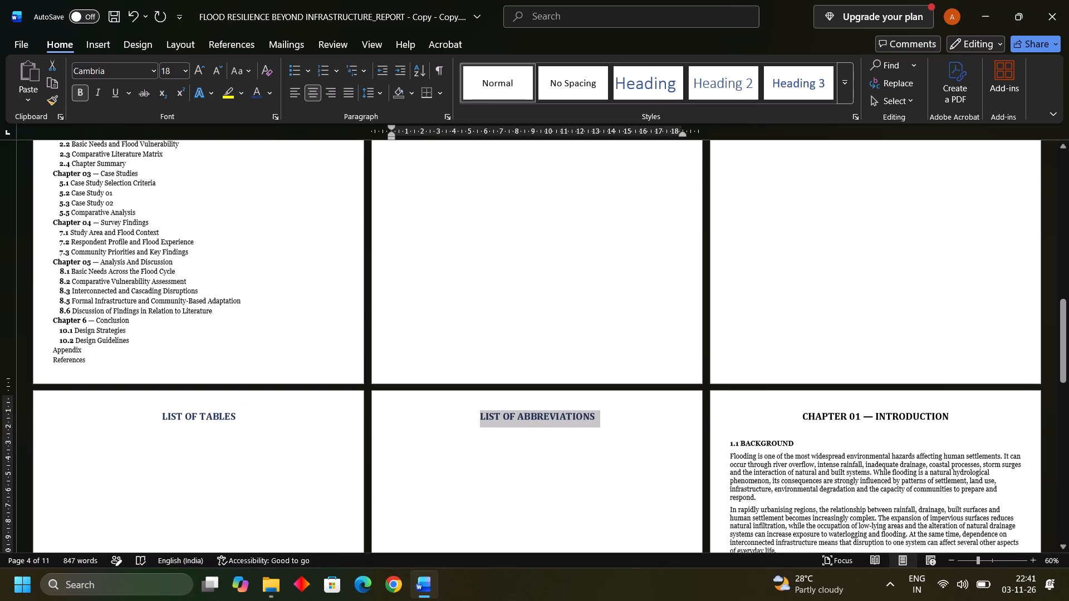
pyautogui.scroll(-3, 924, 428)
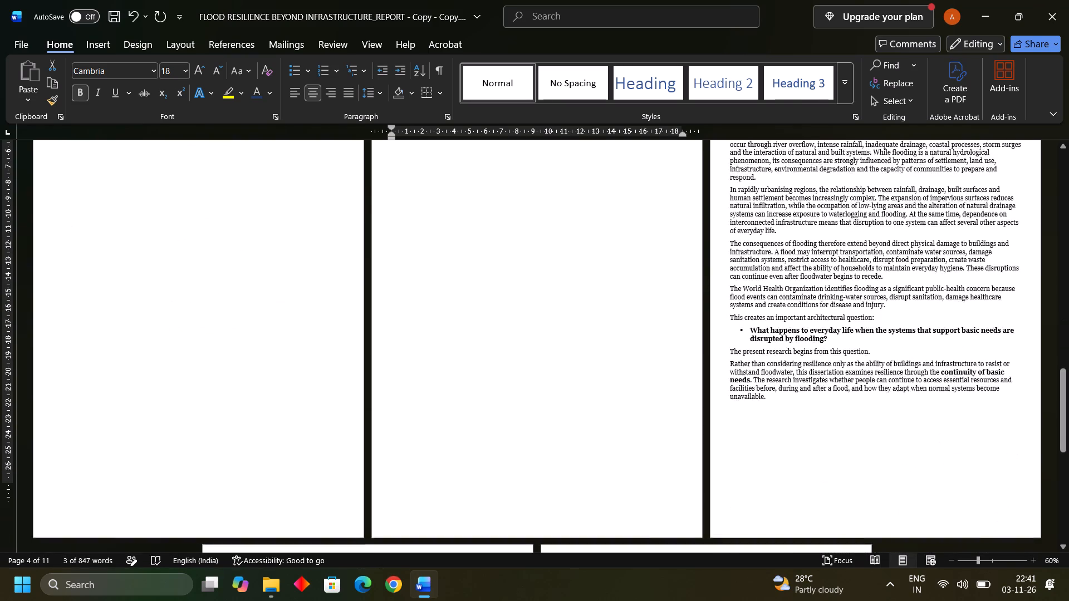
pyautogui.scroll(4, 924, 428)
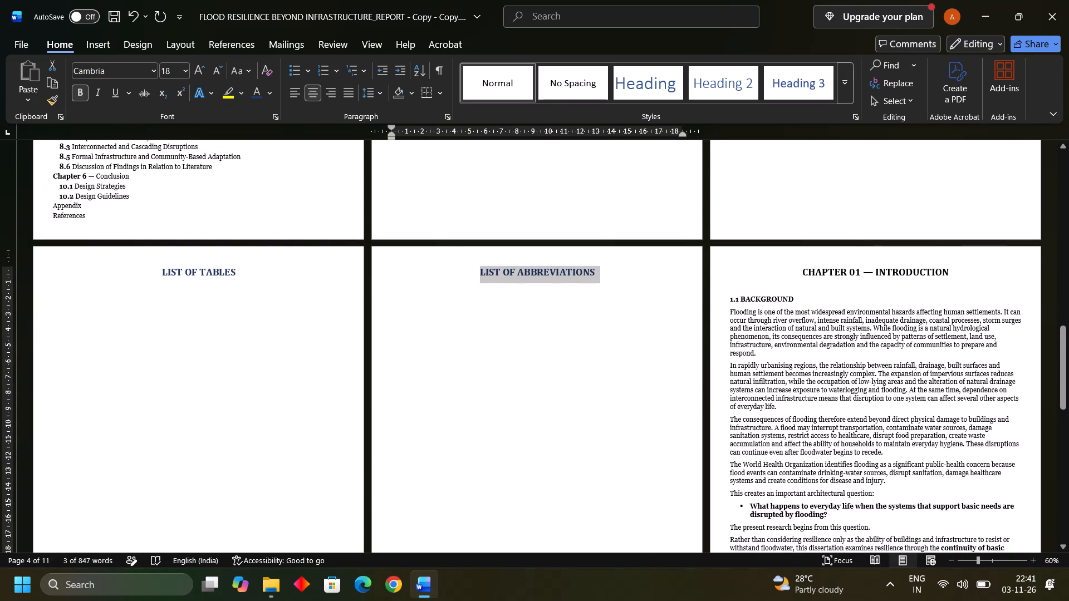
pyautogui.click(949, 269)
pyautogui.moveTo(949, 269); pyautogui.dragTo(875, 267)
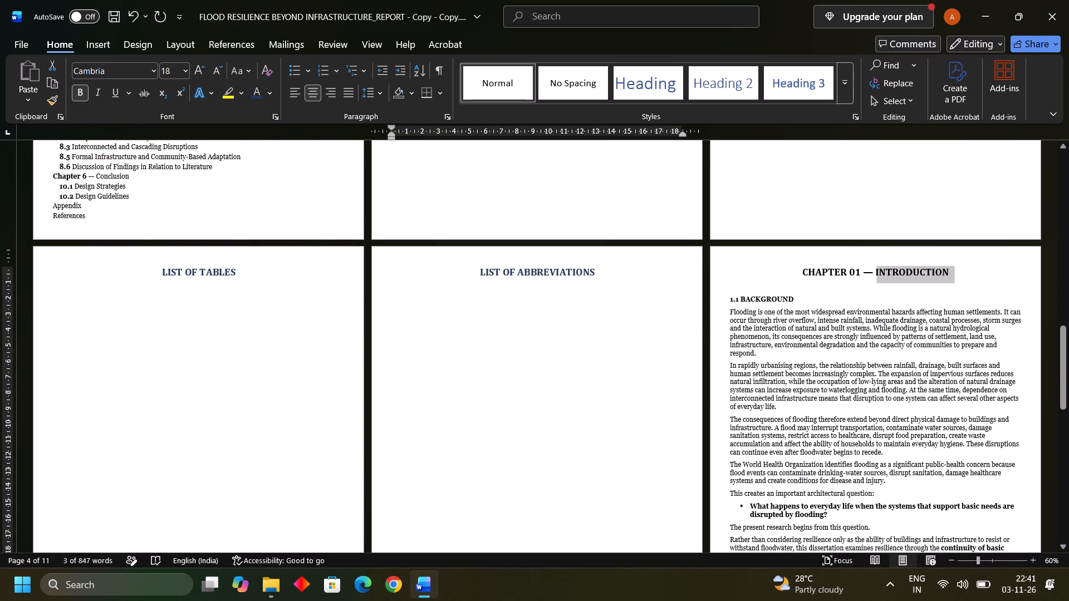
pyautogui.moveTo(875, 267); pyautogui.dragTo(822, 272)
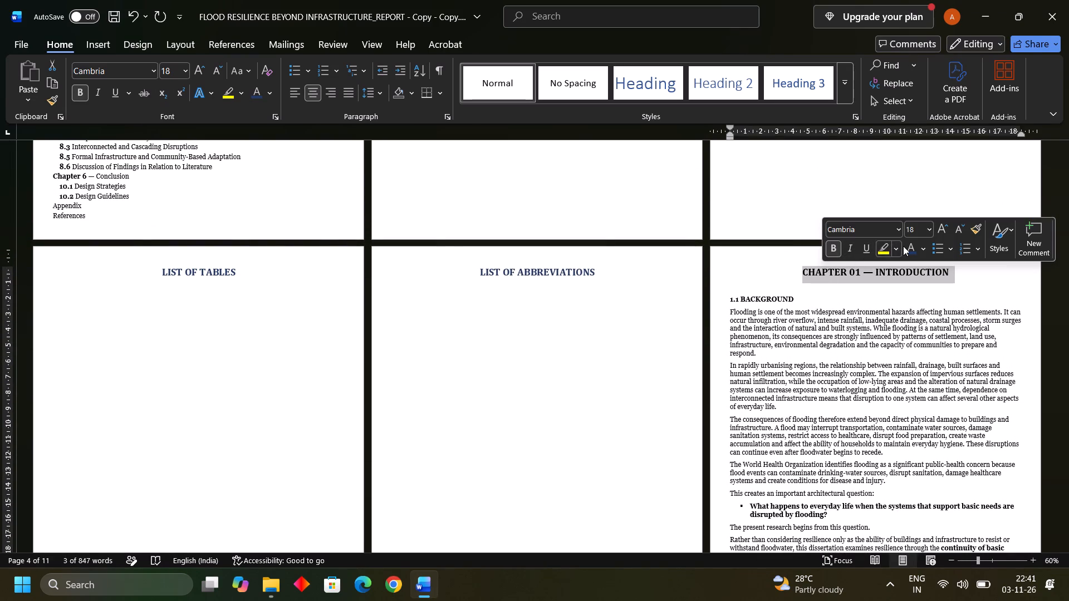
pyautogui.click(908, 250)
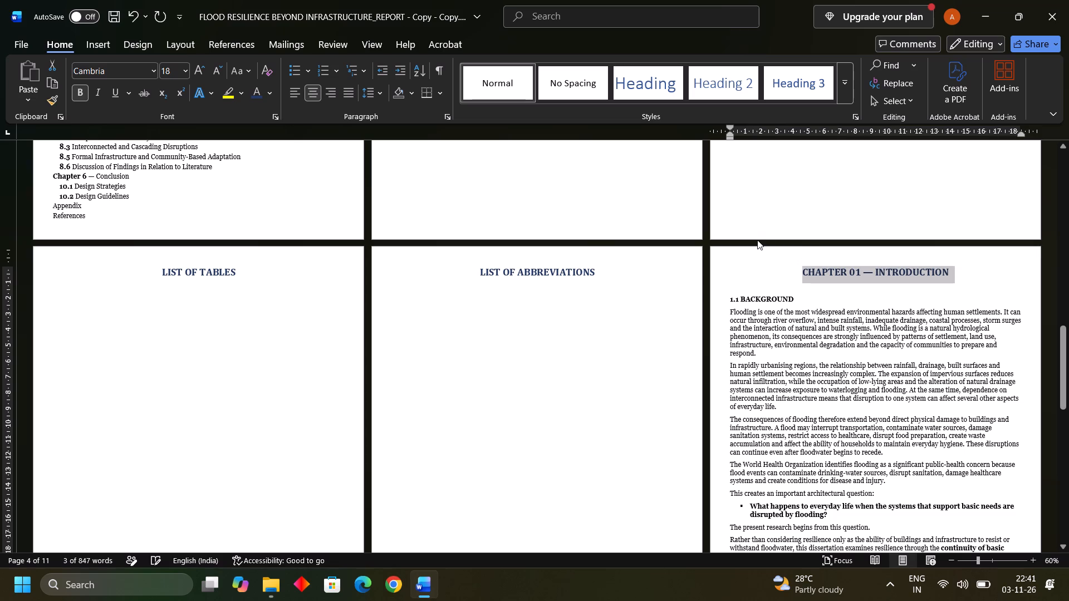
pyautogui.click(757, 240)
# Insert a blank page at the end of the report, after section 1.3 Flooding and Everyday Life.
pyautogui.scroll(-5, 730, 416)
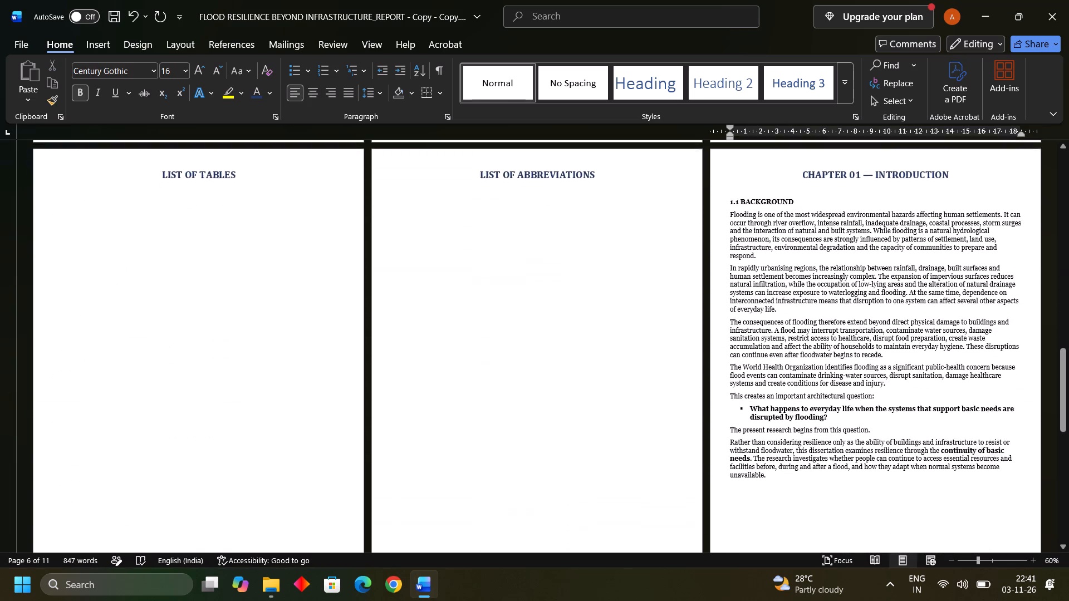
pyautogui.scroll(-3, 730, 416)
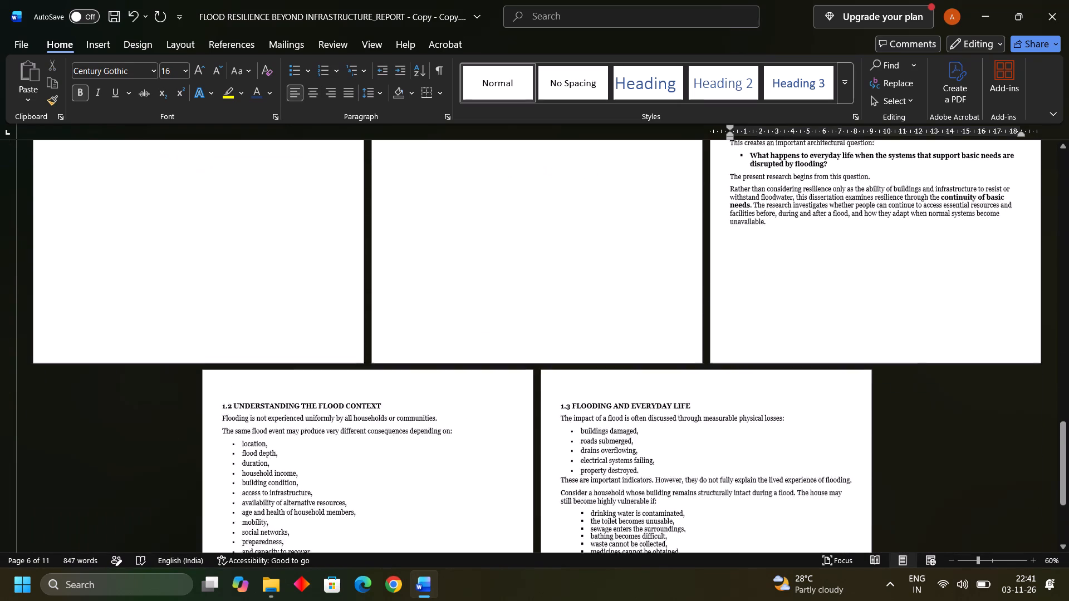
pyautogui.scroll(7, 730, 416)
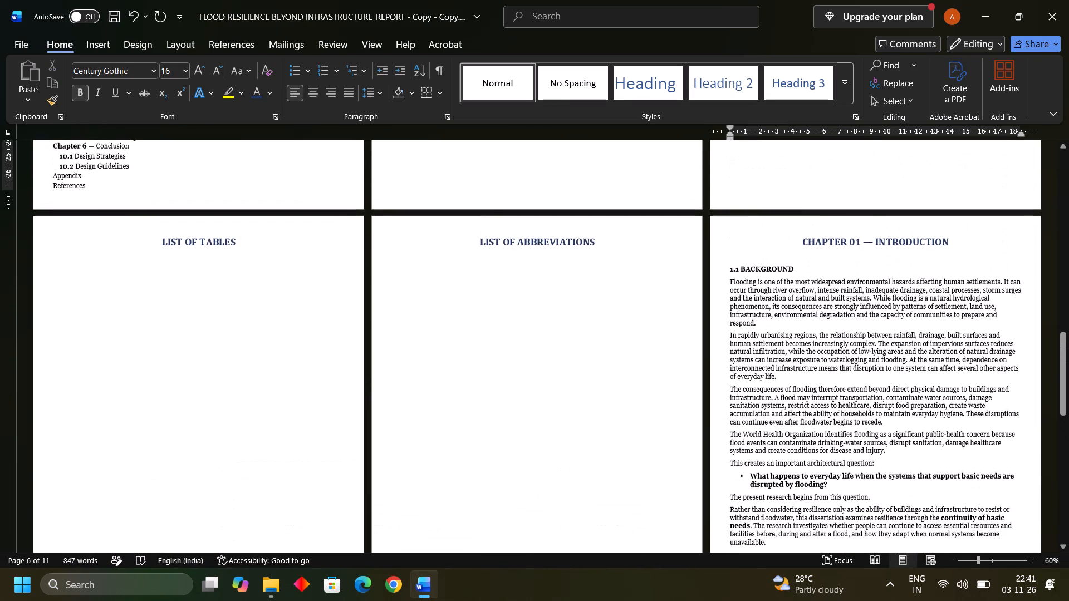
pyautogui.scroll(1, 730, 416)
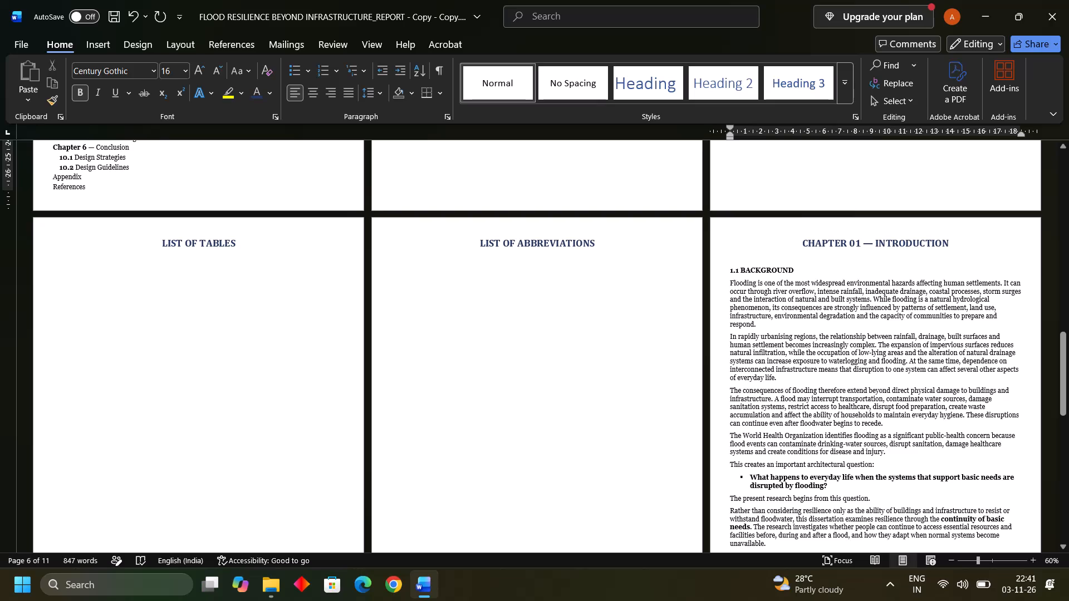
pyautogui.scroll(-12, 730, 416)
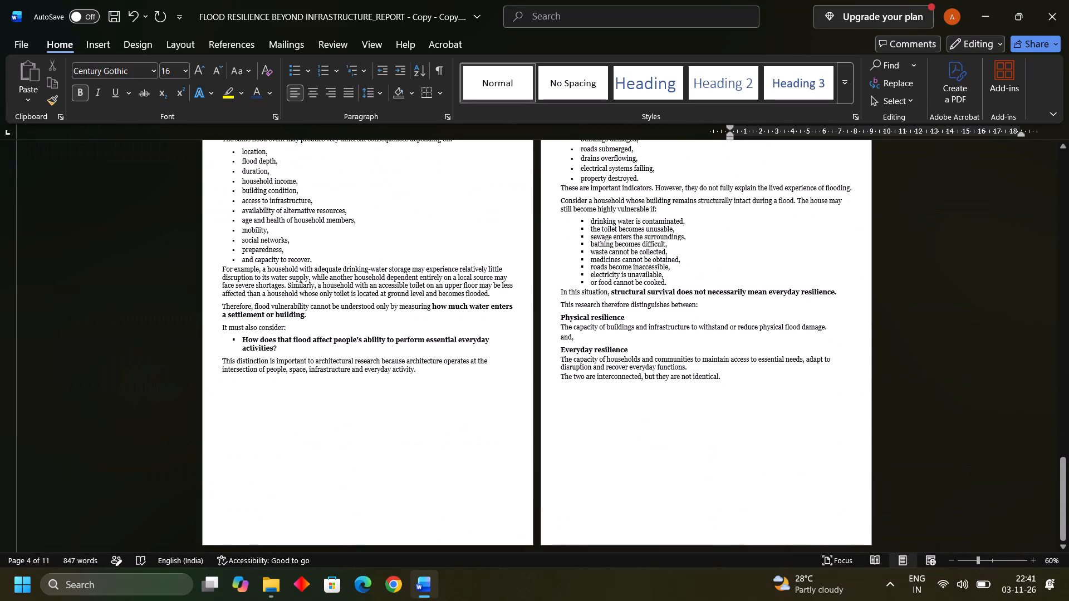
pyautogui.click(708, 478)
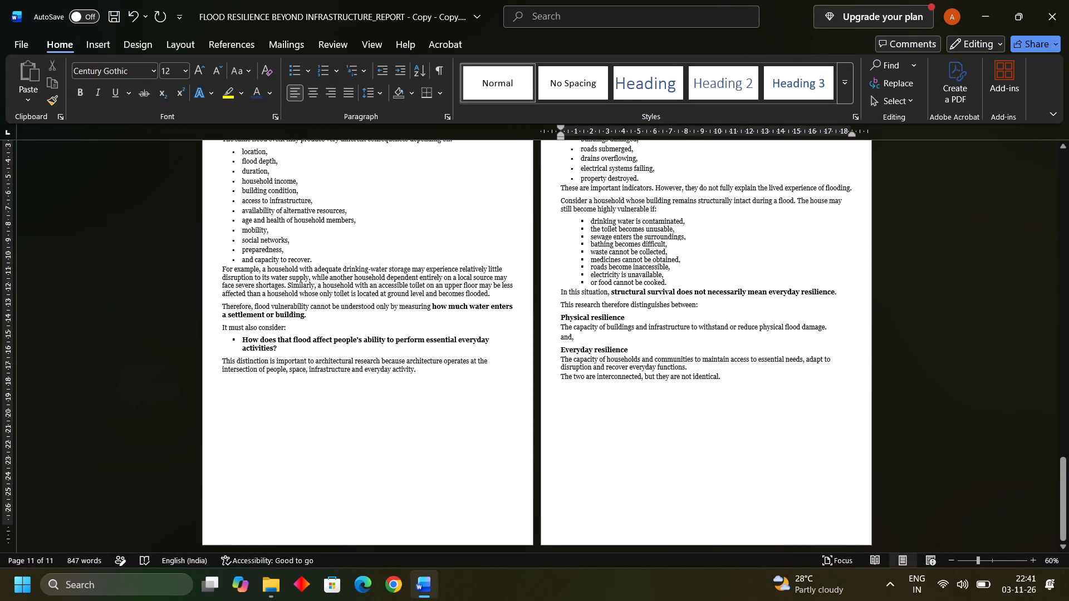
pyautogui.click(94, 43)
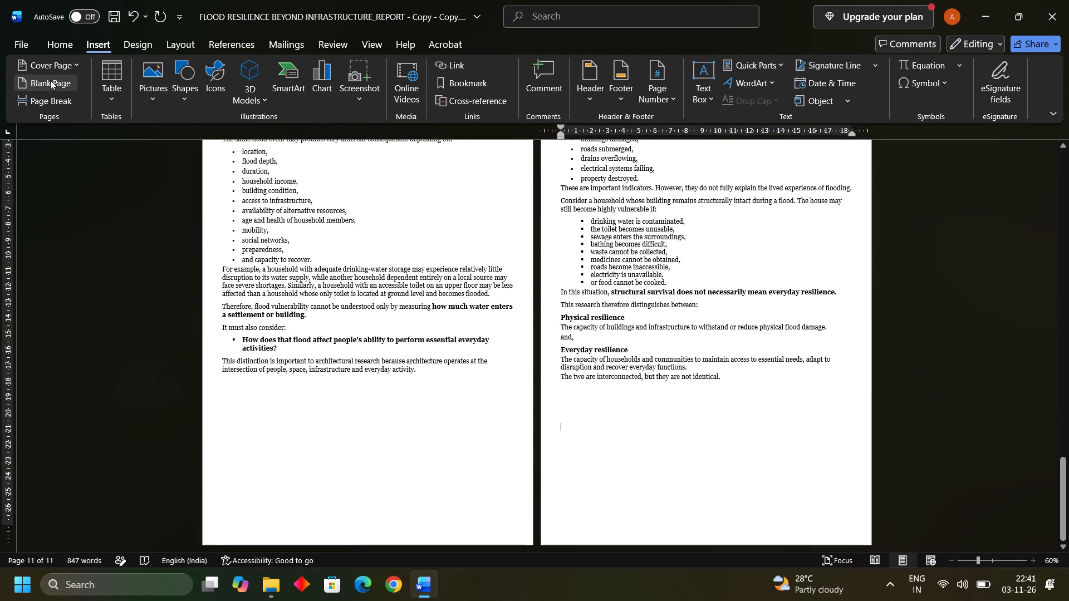
pyautogui.click(50, 80)
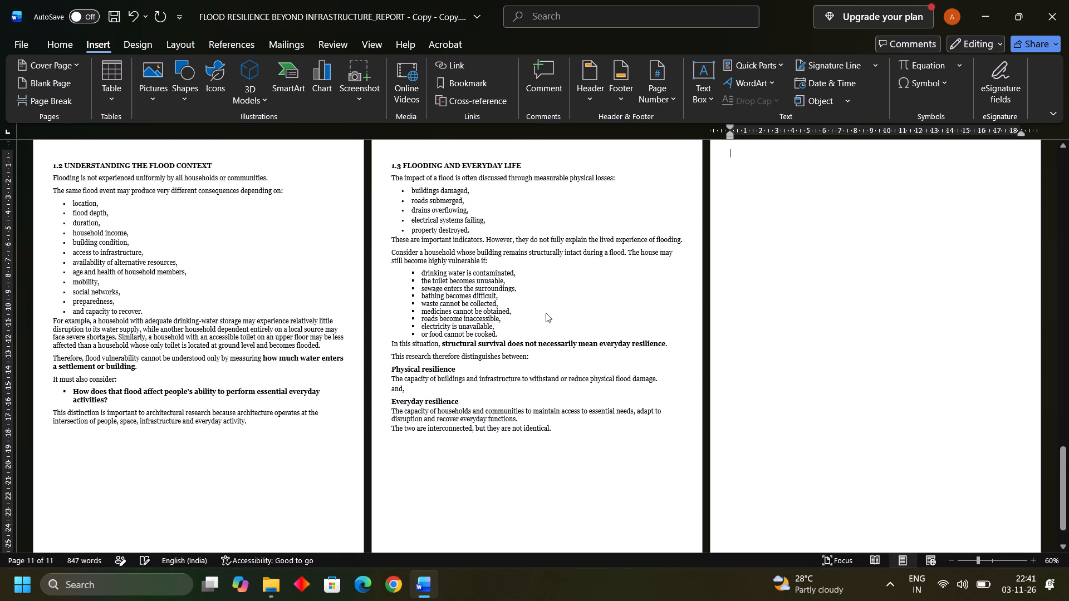
pyautogui.click(810, 227)
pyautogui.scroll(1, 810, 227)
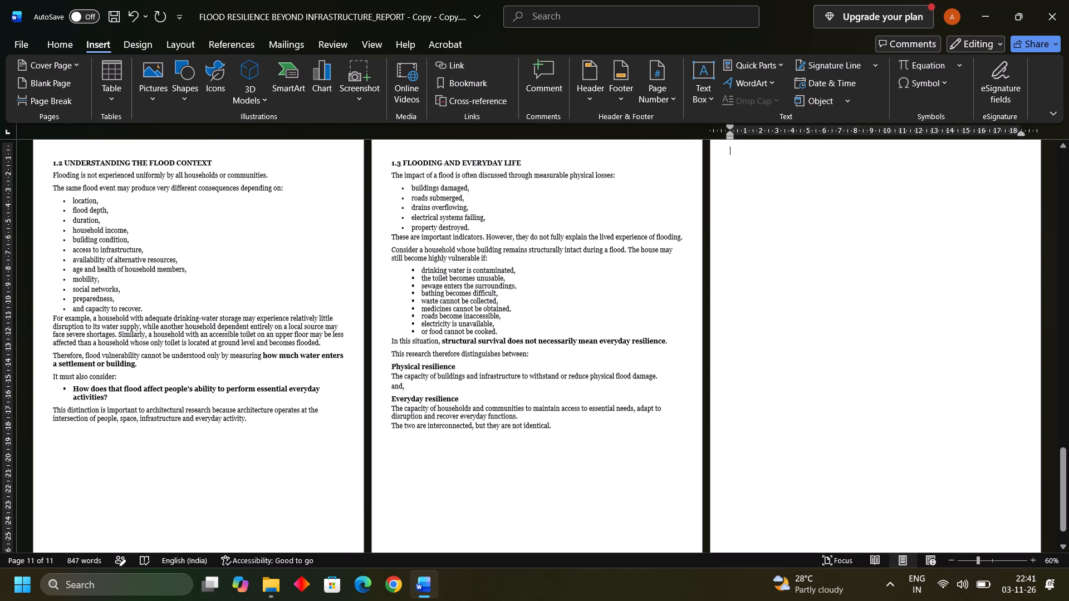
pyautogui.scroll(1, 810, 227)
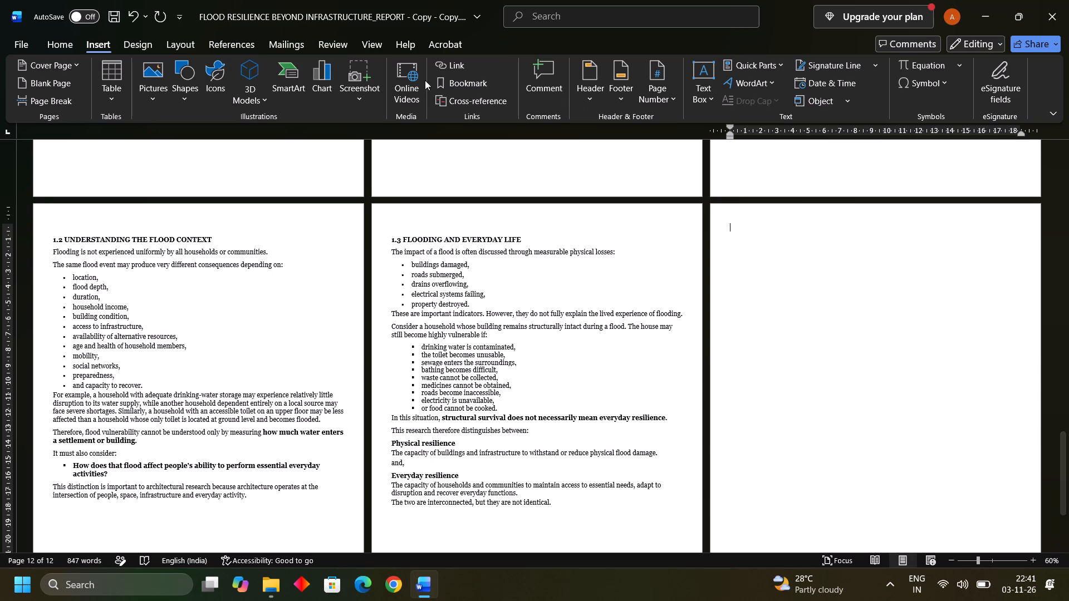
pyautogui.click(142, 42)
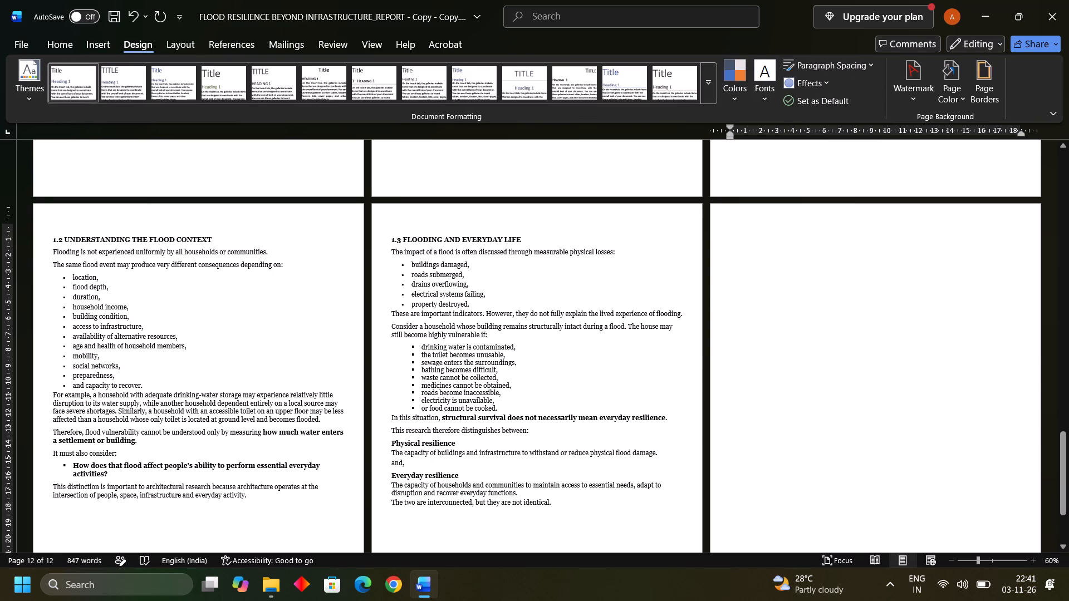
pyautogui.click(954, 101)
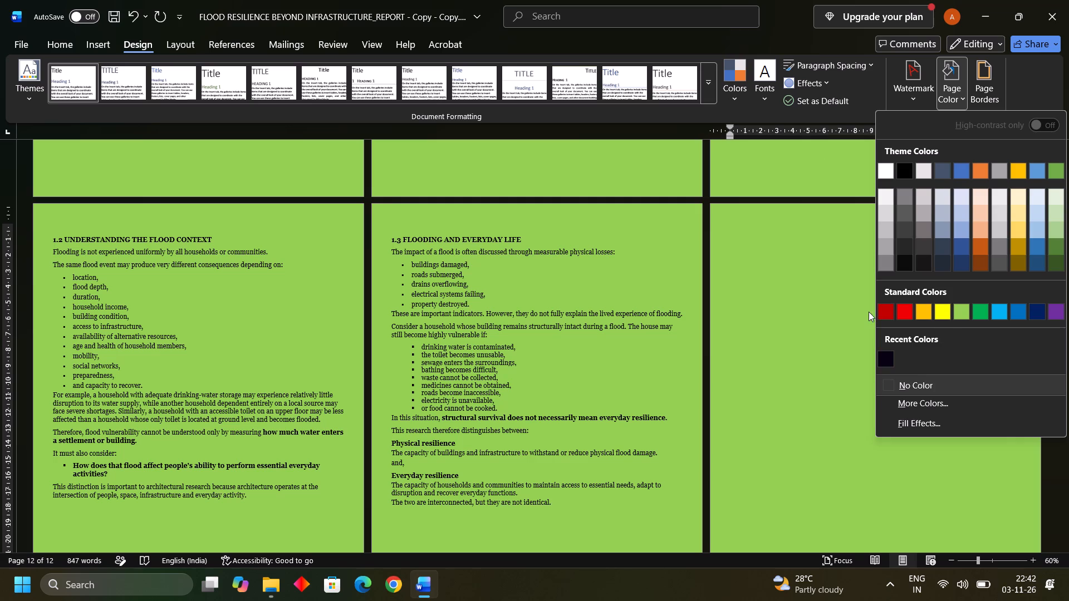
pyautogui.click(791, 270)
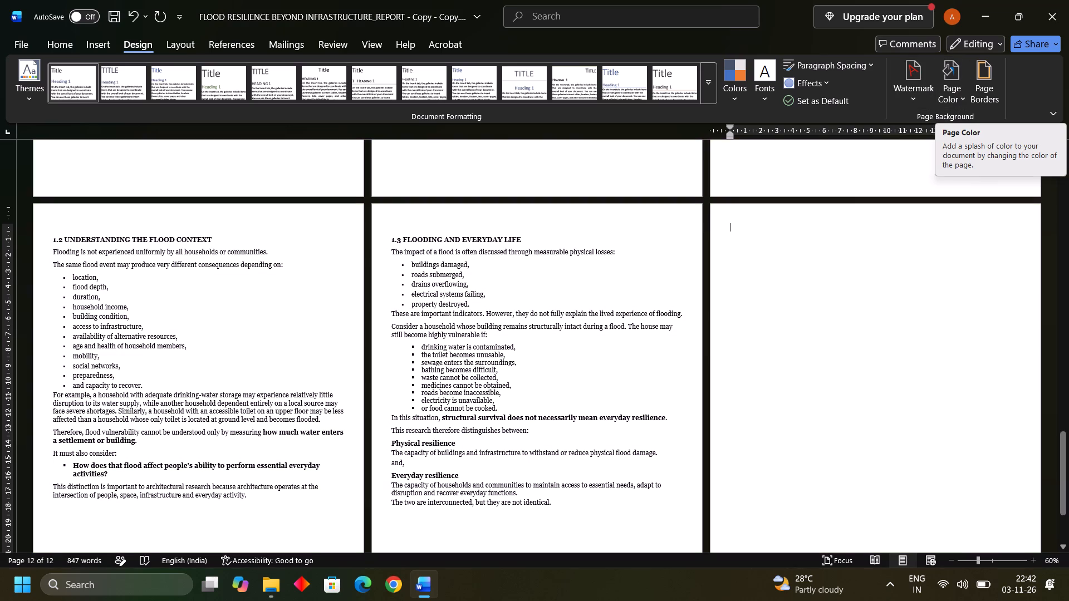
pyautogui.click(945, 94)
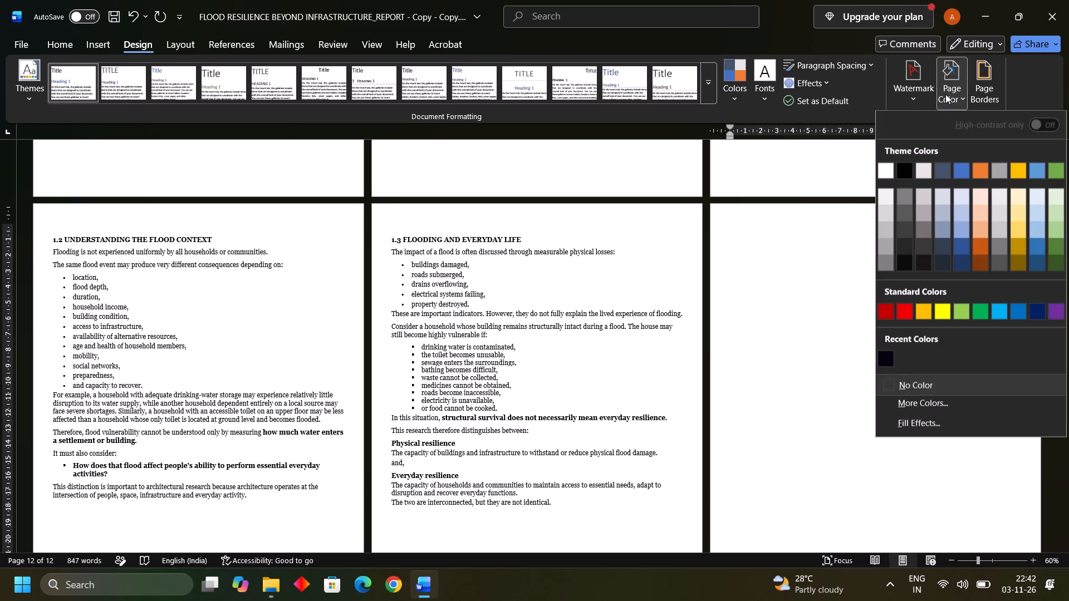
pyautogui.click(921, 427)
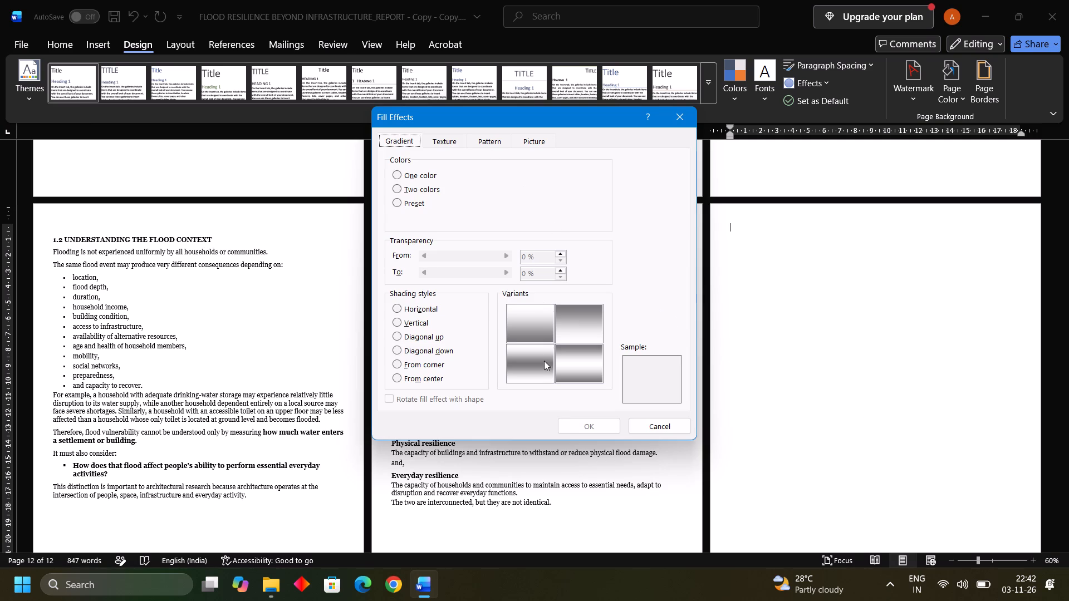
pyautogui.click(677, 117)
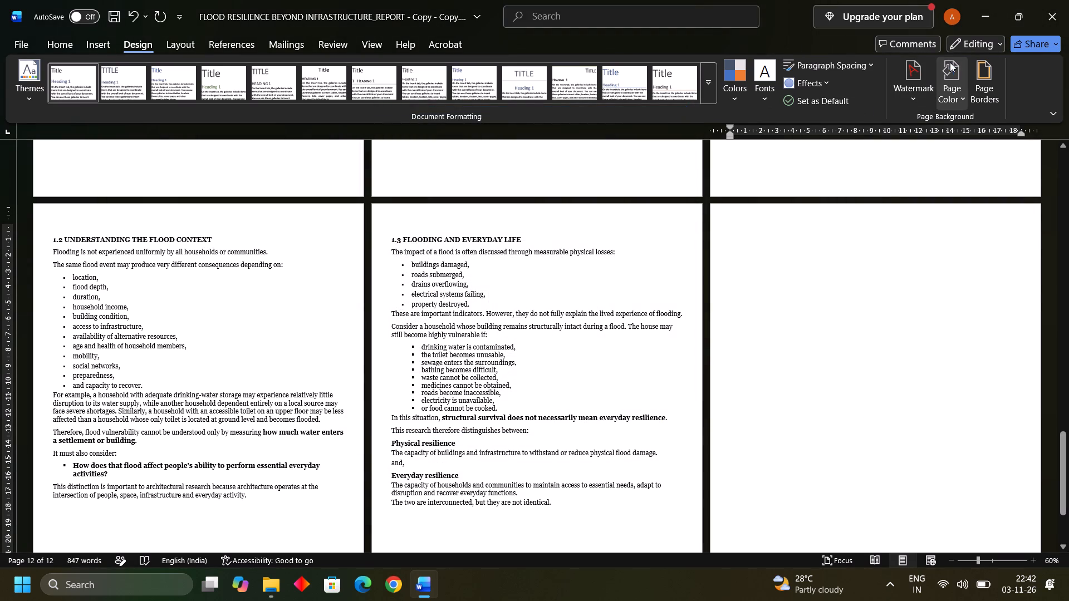
# Set up a box page border with a solid line in the standard dark blue colour, 3 pt wide.
pyautogui.click(959, 98)
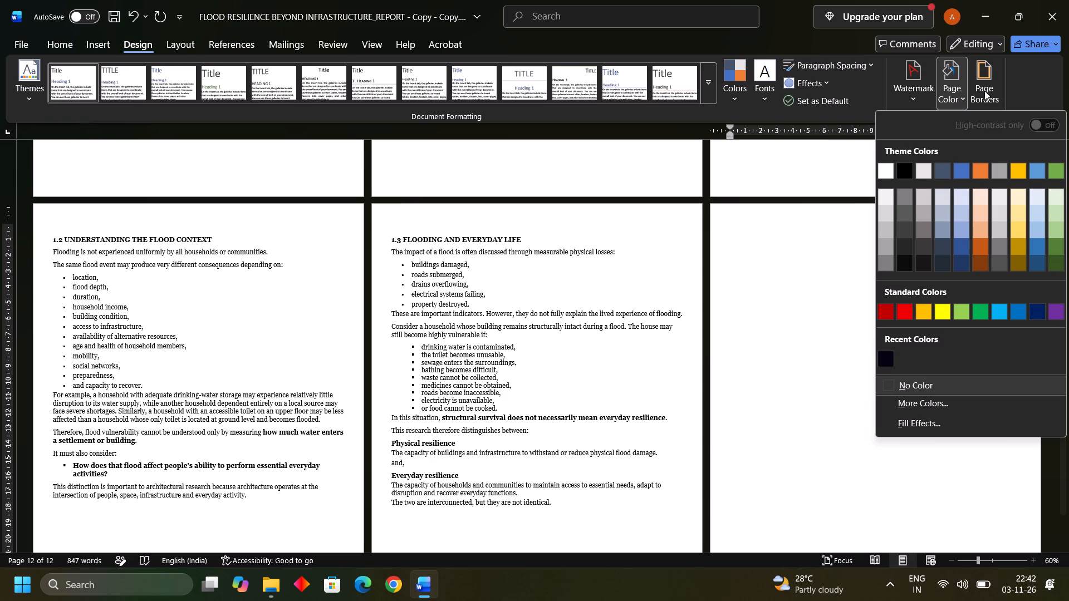
pyautogui.click(983, 89)
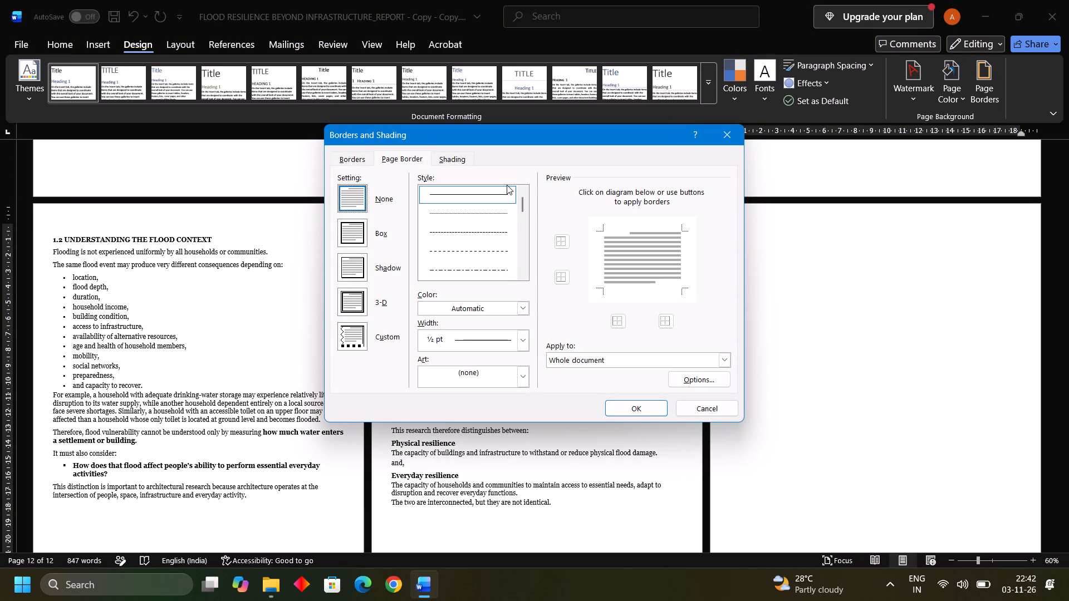
pyautogui.click(360, 236)
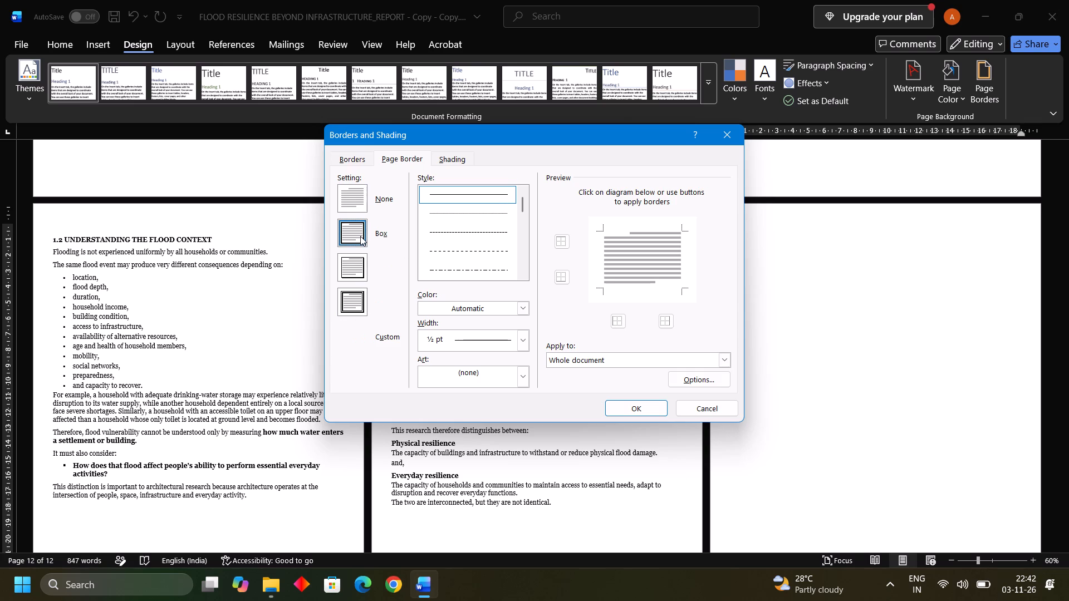
pyautogui.click(349, 195)
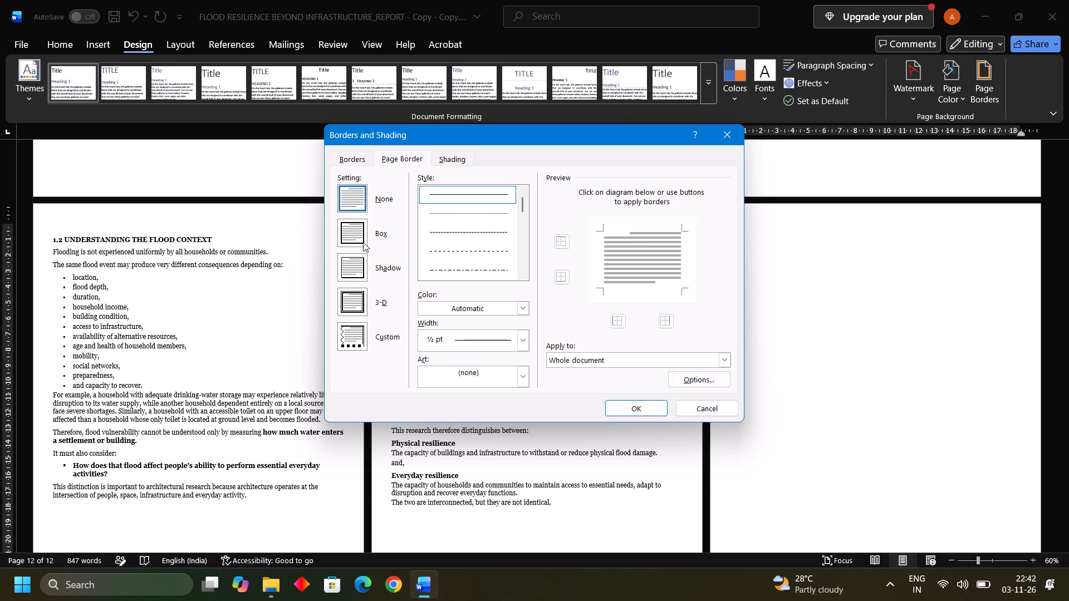
pyautogui.click(363, 242)
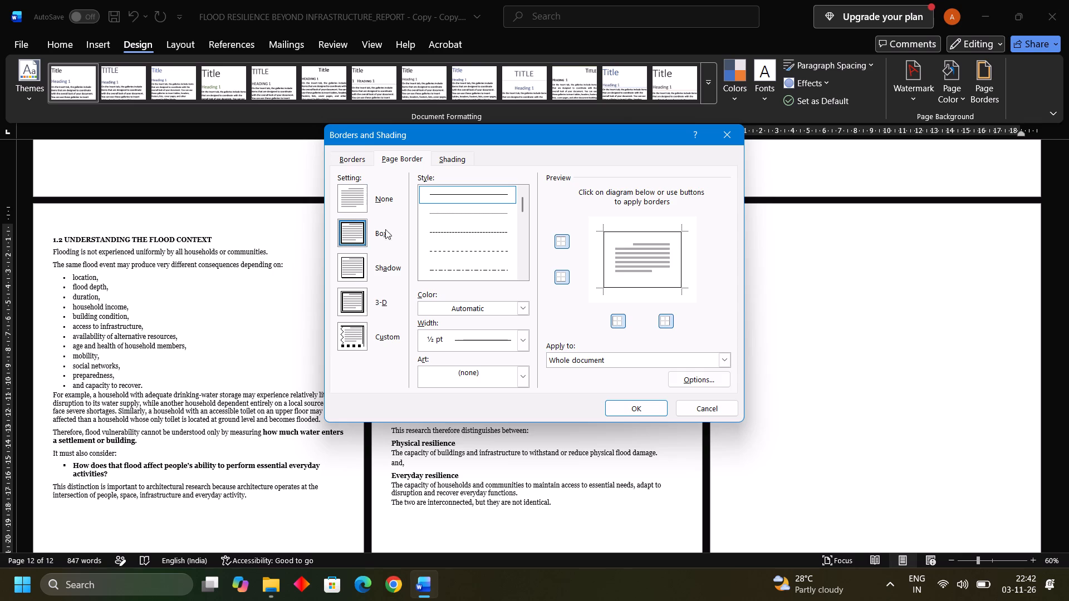
pyautogui.click(525, 204)
pyautogui.moveTo(525, 204); pyautogui.dragTo(524, 184)
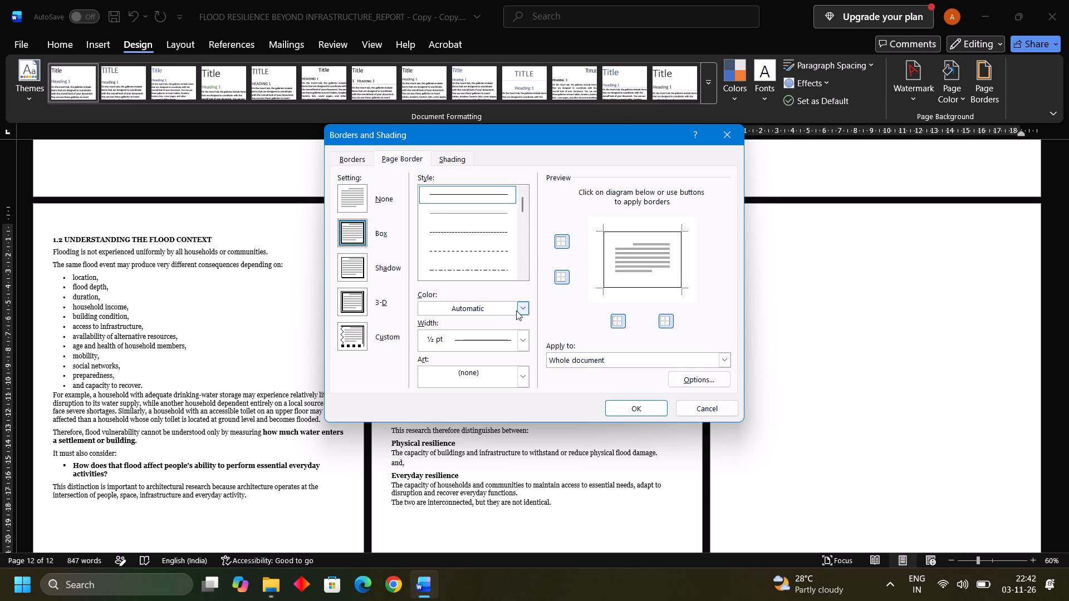
pyautogui.click(516, 311)
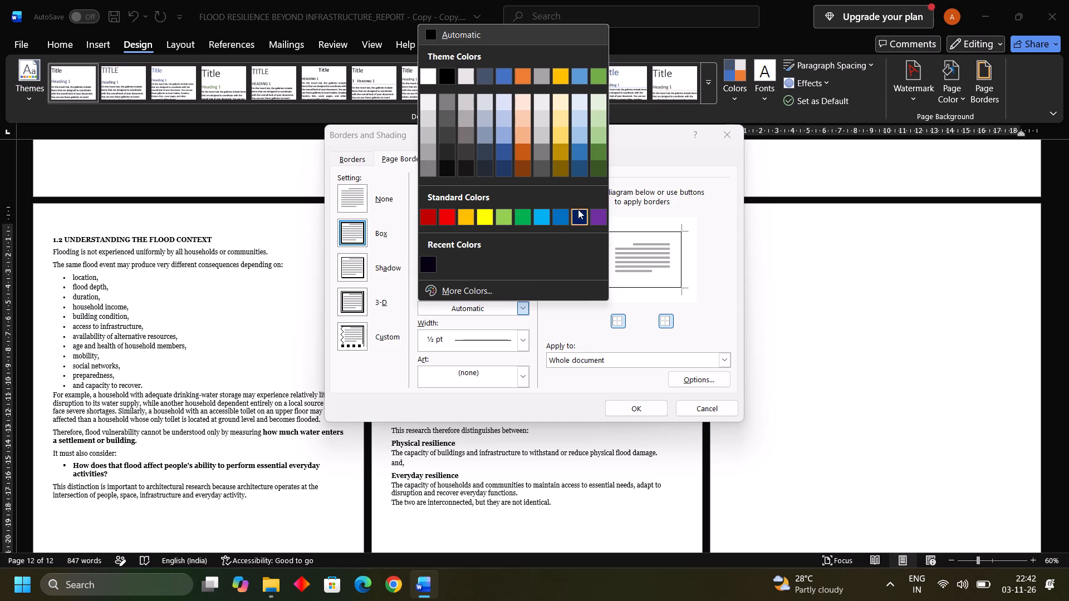
pyautogui.click(581, 211)
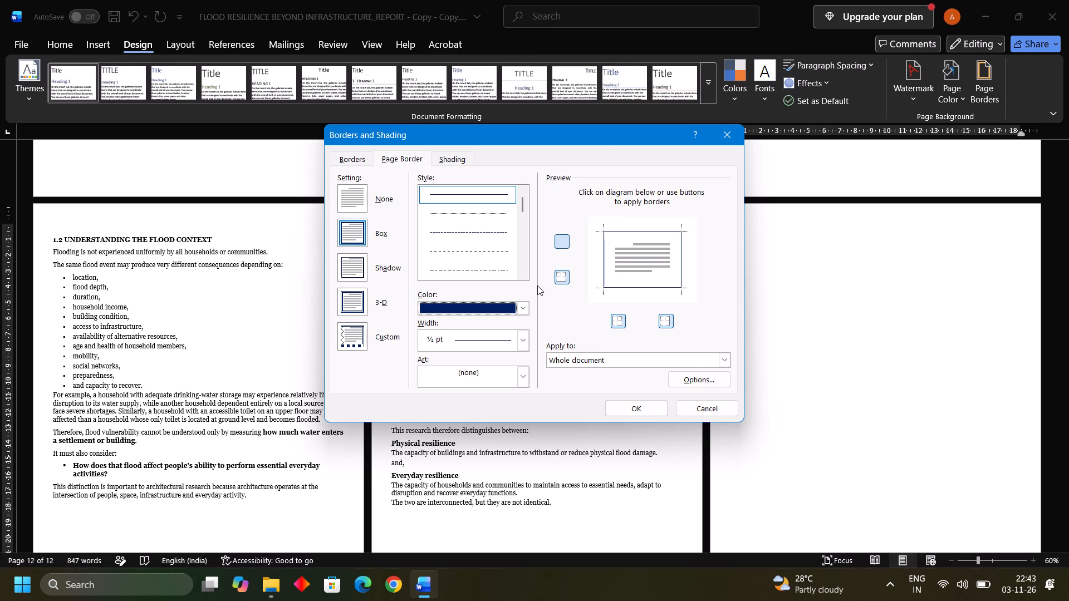
pyautogui.click(522, 341)
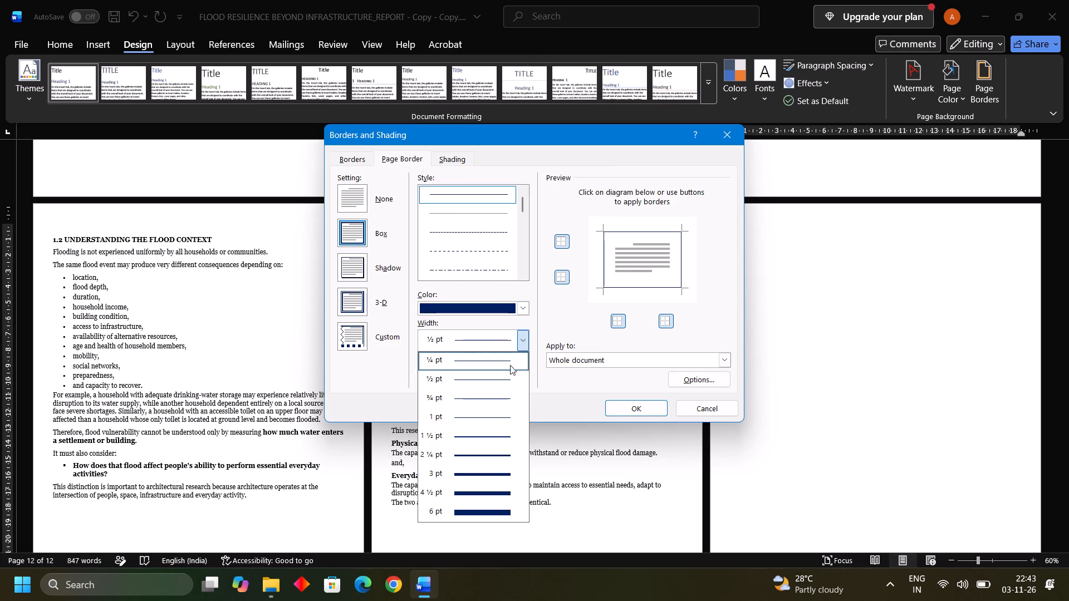
pyautogui.click(484, 476)
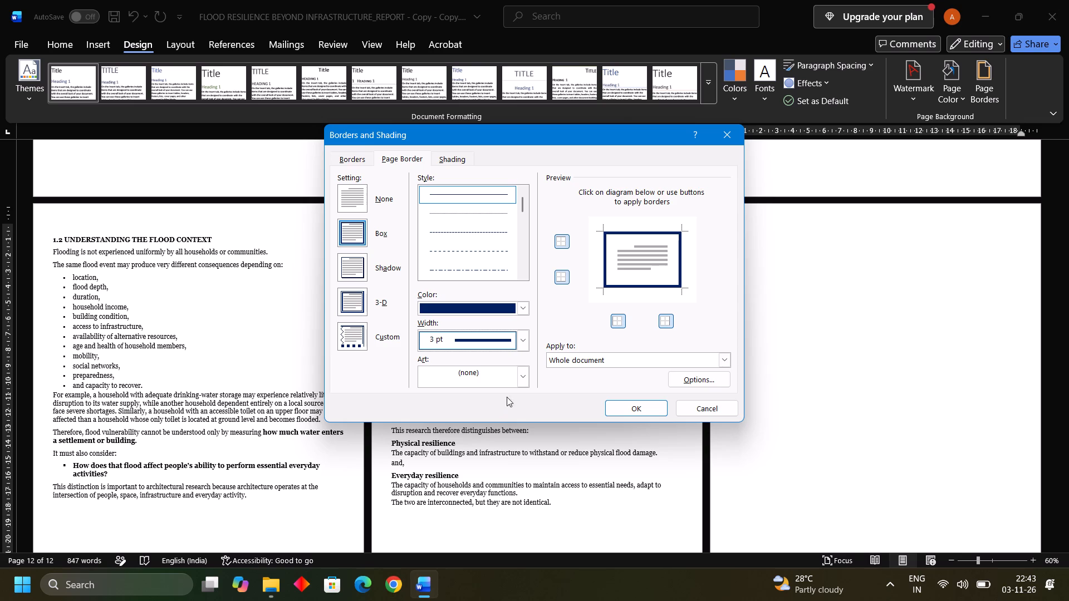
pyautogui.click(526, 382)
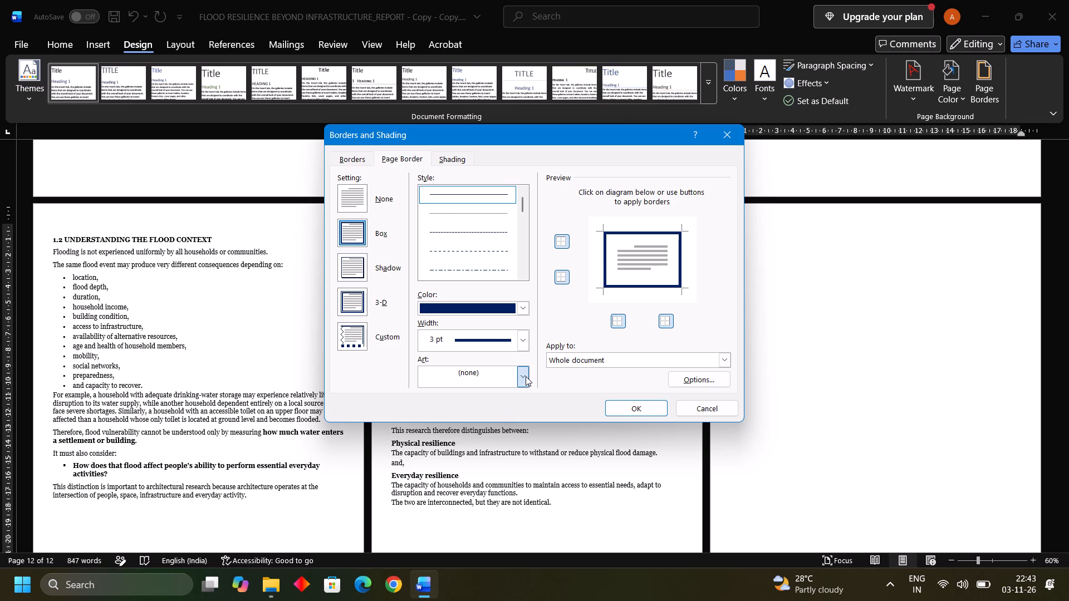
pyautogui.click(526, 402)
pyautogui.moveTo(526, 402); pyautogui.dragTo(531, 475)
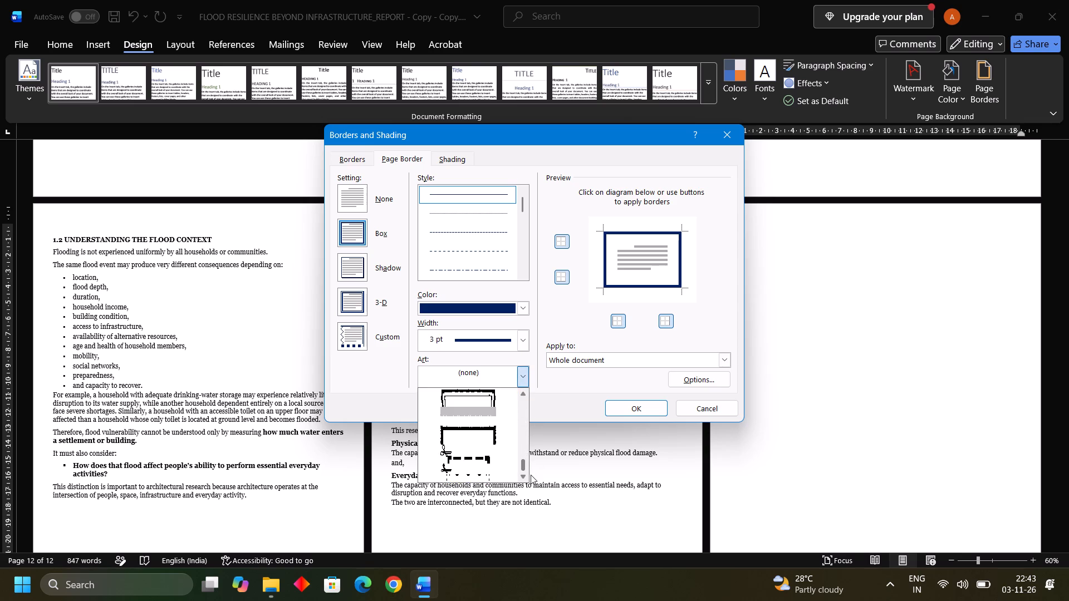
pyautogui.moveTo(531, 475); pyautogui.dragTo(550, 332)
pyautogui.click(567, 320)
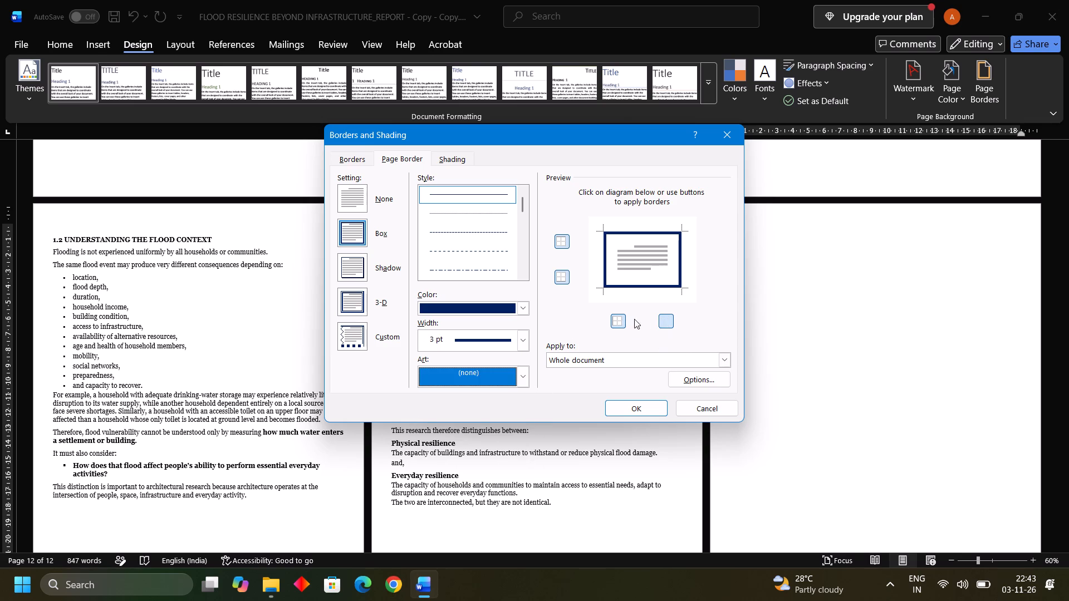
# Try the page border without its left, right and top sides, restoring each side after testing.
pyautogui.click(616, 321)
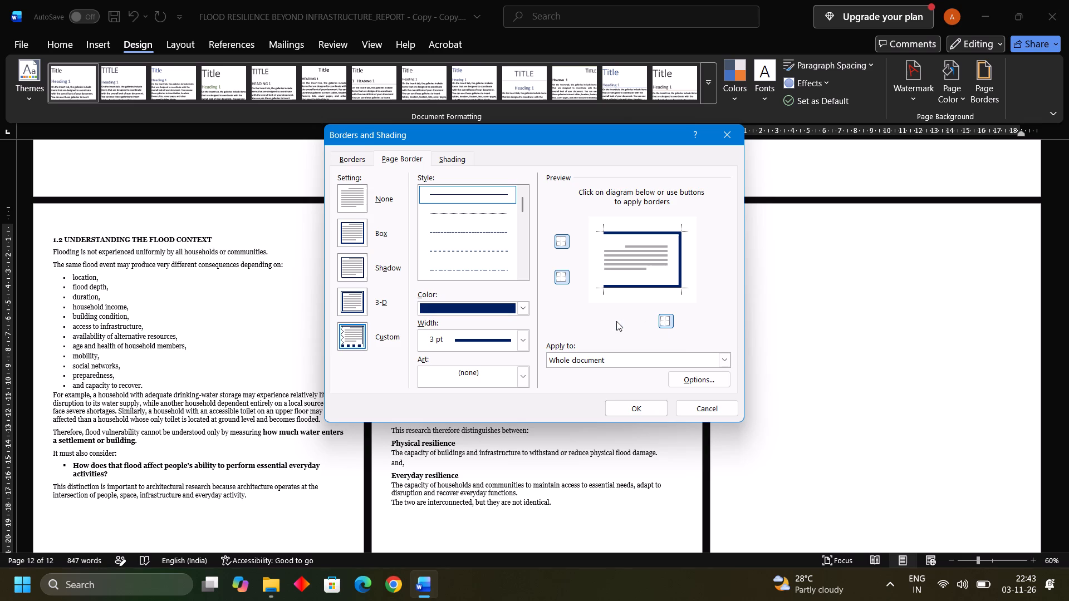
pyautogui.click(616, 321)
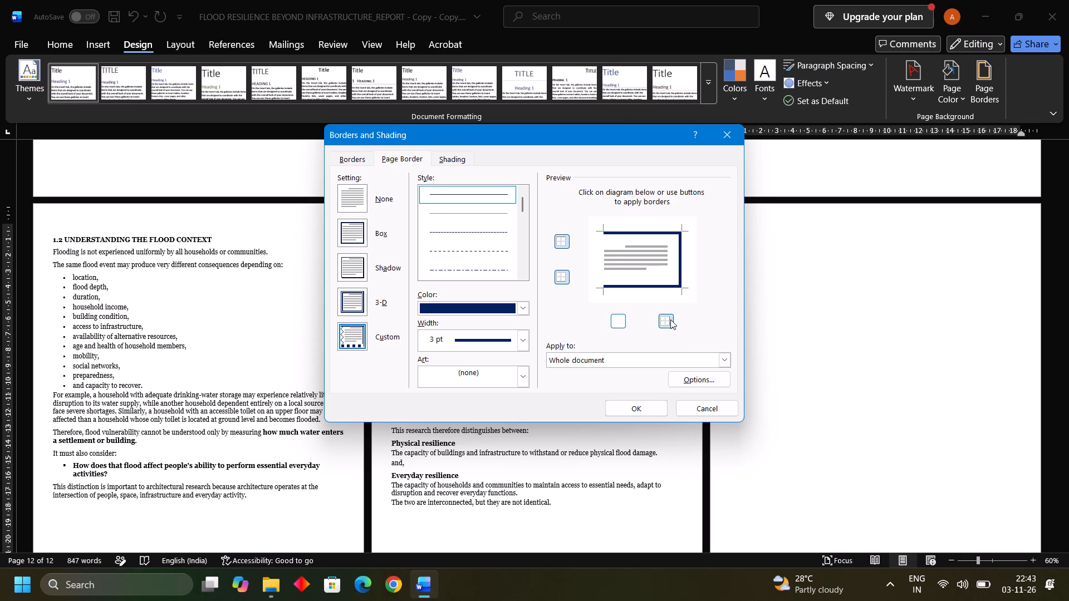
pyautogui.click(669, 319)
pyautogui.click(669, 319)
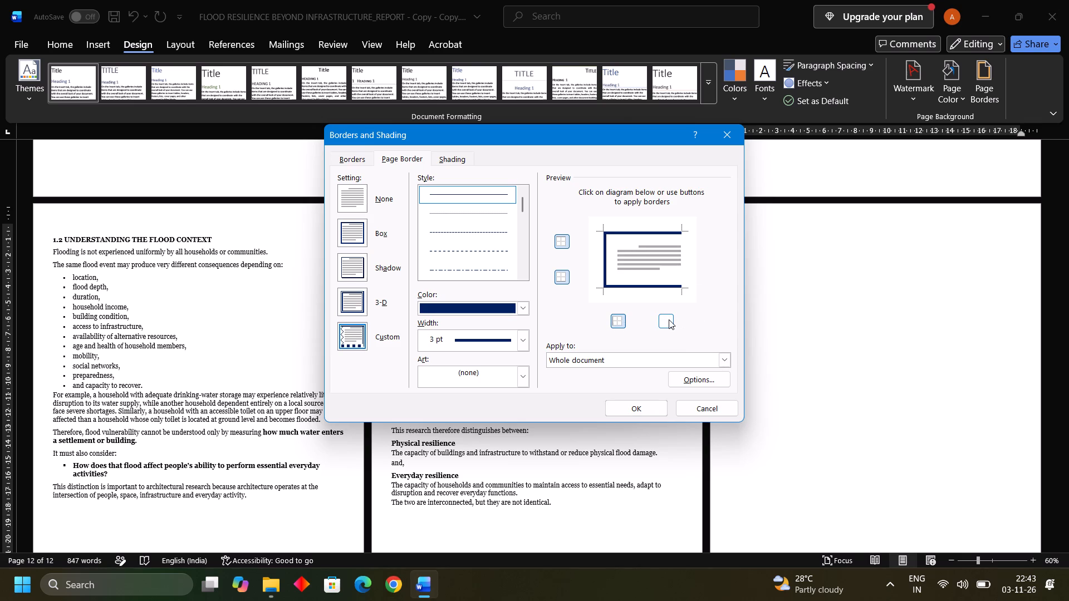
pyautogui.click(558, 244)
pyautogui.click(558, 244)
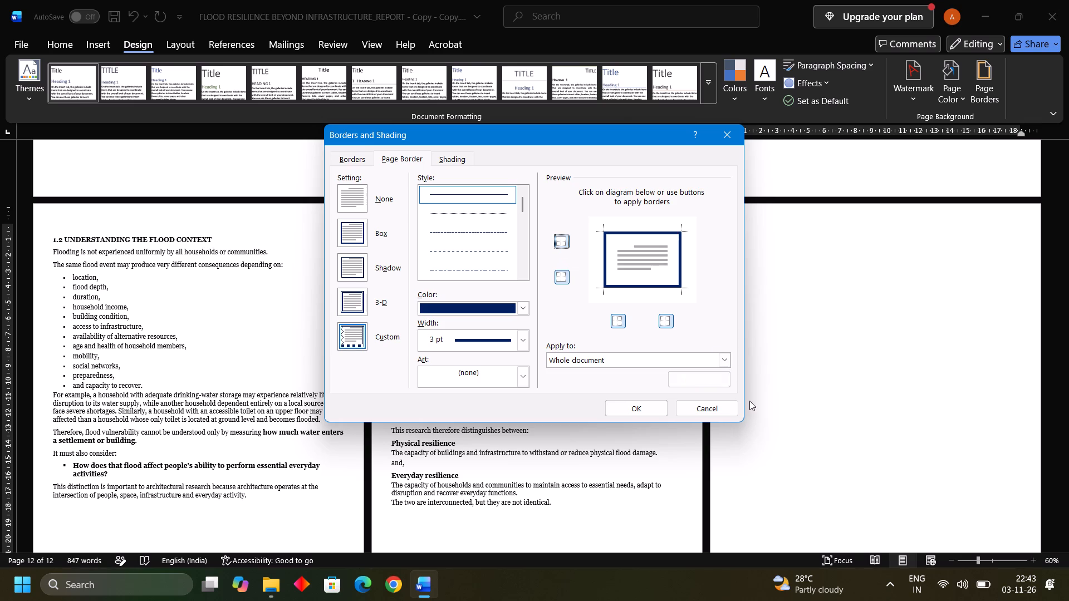
# Set the page border width to 2 ¼ pt and apply the border to the whole document.
pyautogui.click(517, 336)
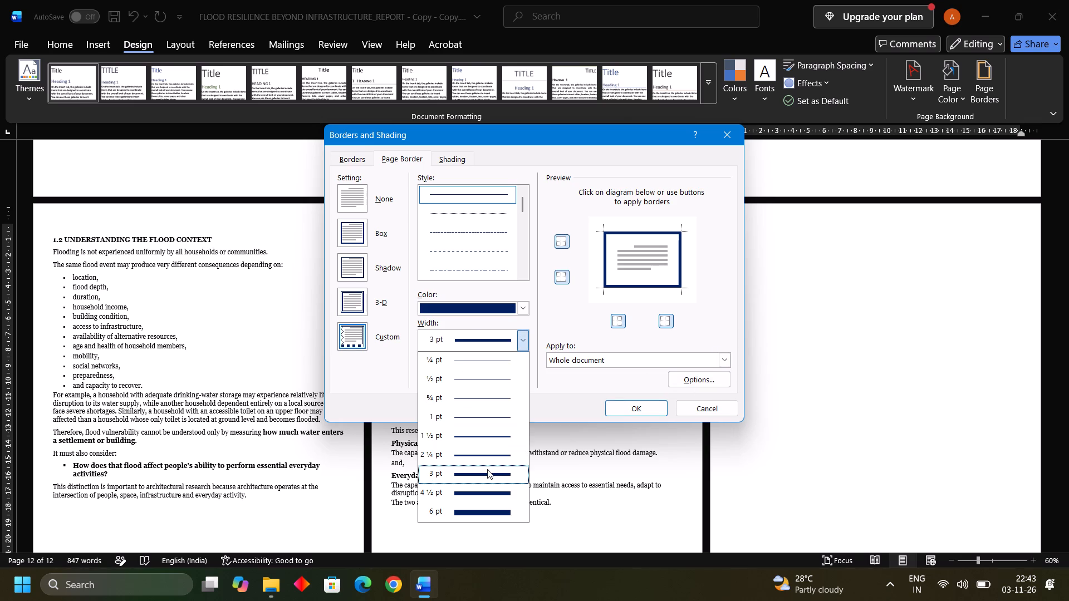
pyautogui.click(488, 461)
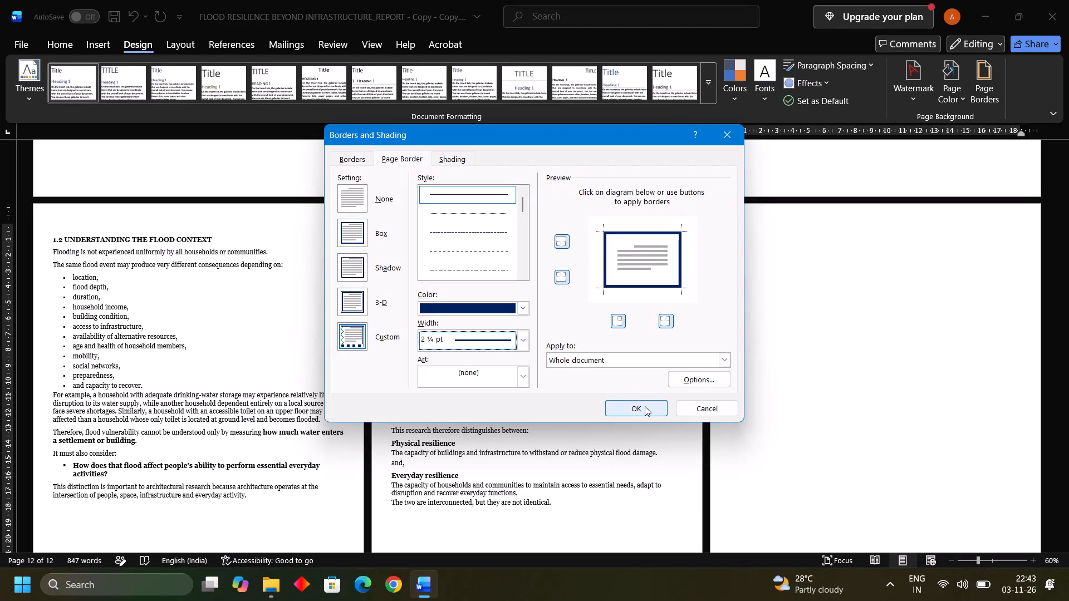
pyautogui.click(724, 358)
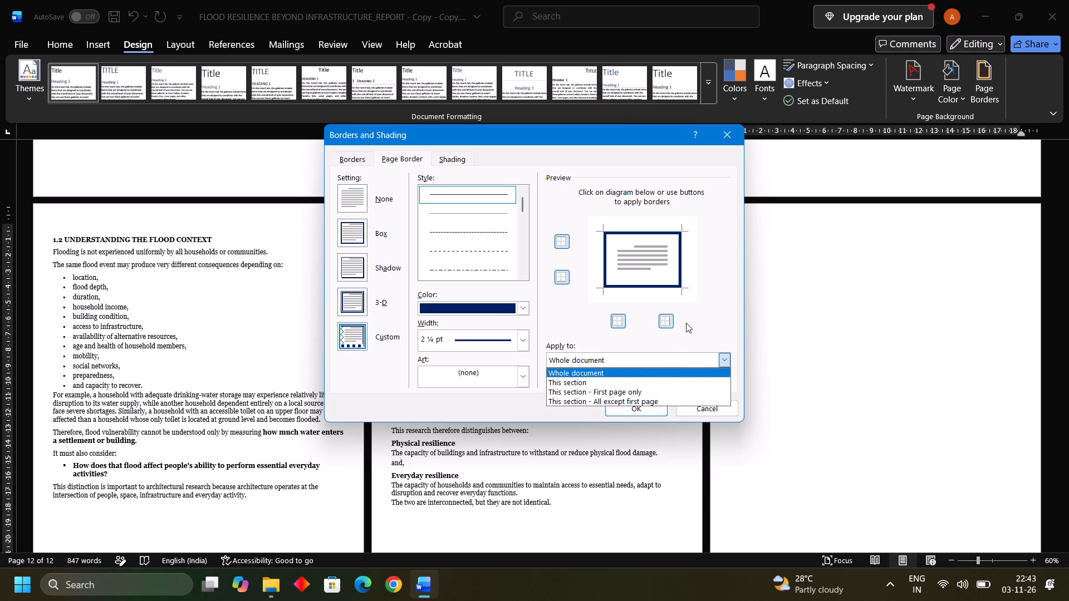
pyautogui.click(672, 359)
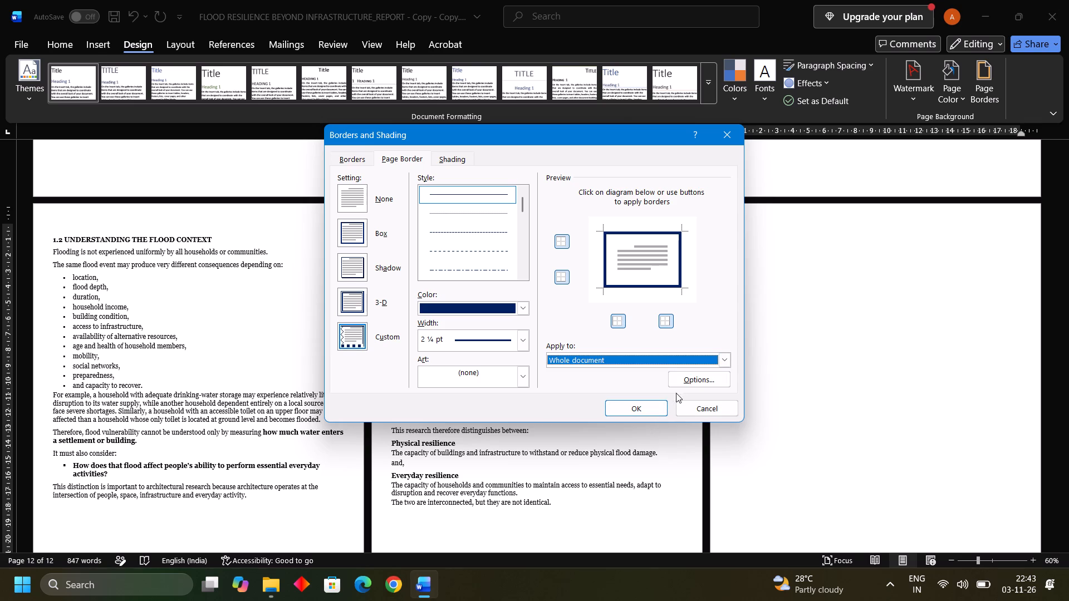
pyautogui.click(707, 373)
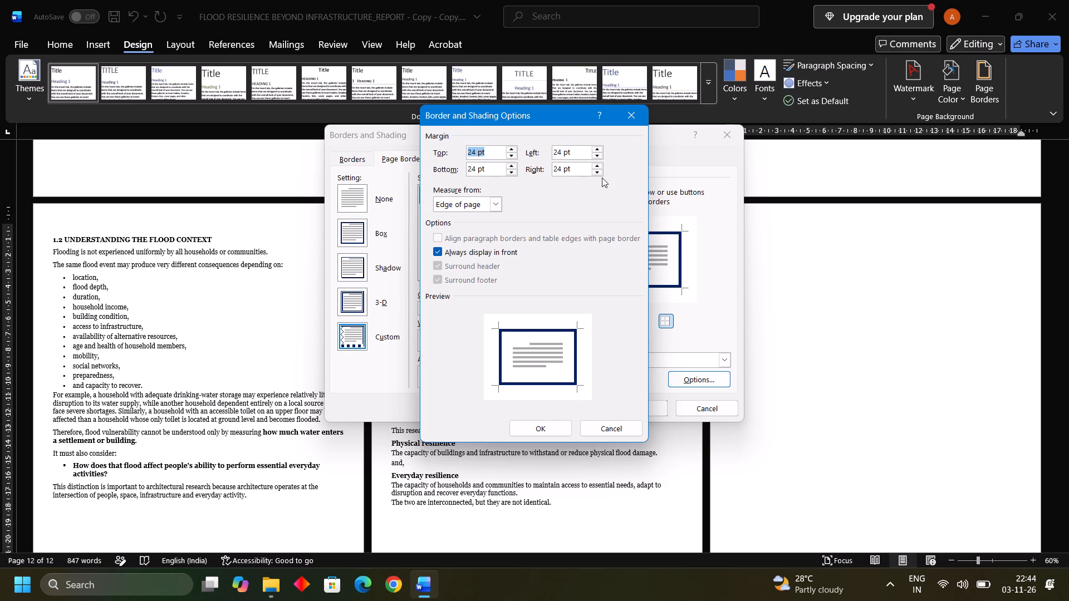
pyautogui.click(558, 429)
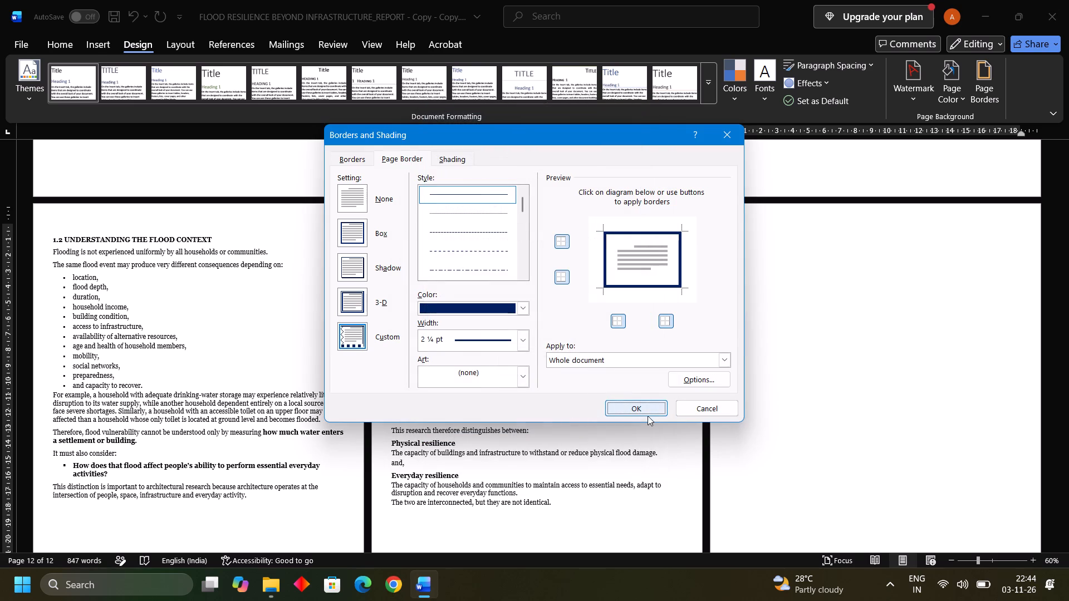
pyautogui.click(649, 406)
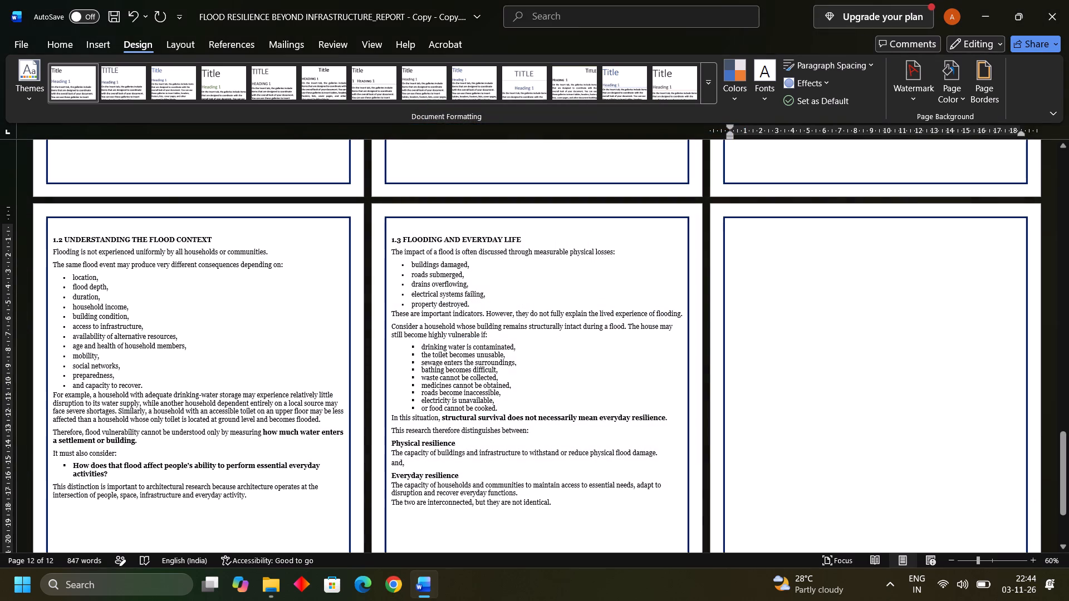
# Examine the page border across the report, from the cover page through the contents and chapter pages to the closing blank page.
pyautogui.scroll(13, 649, 406)
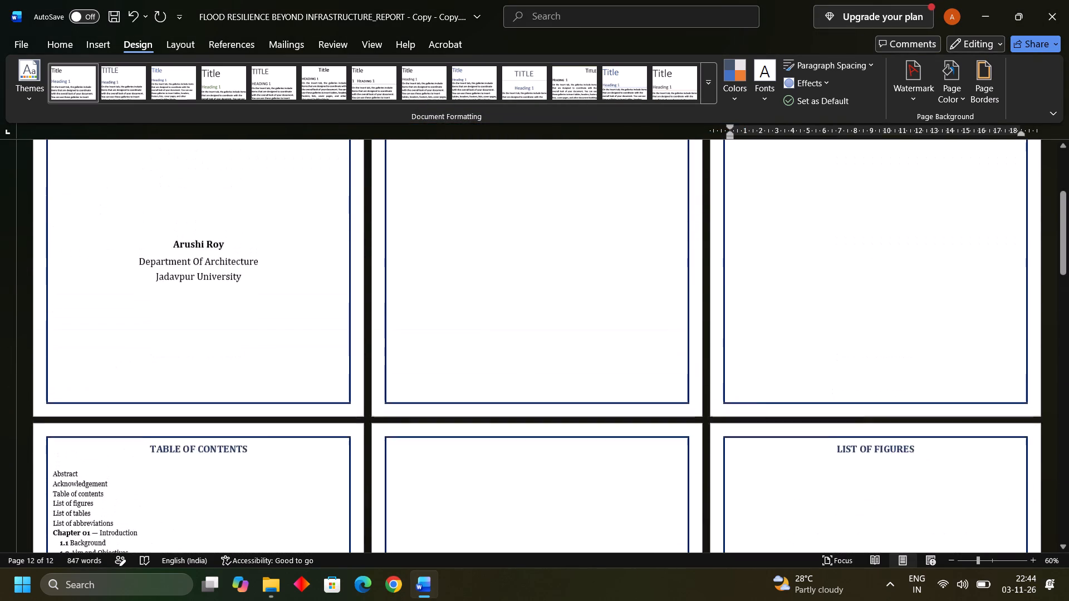
pyautogui.scroll(6, 649, 406)
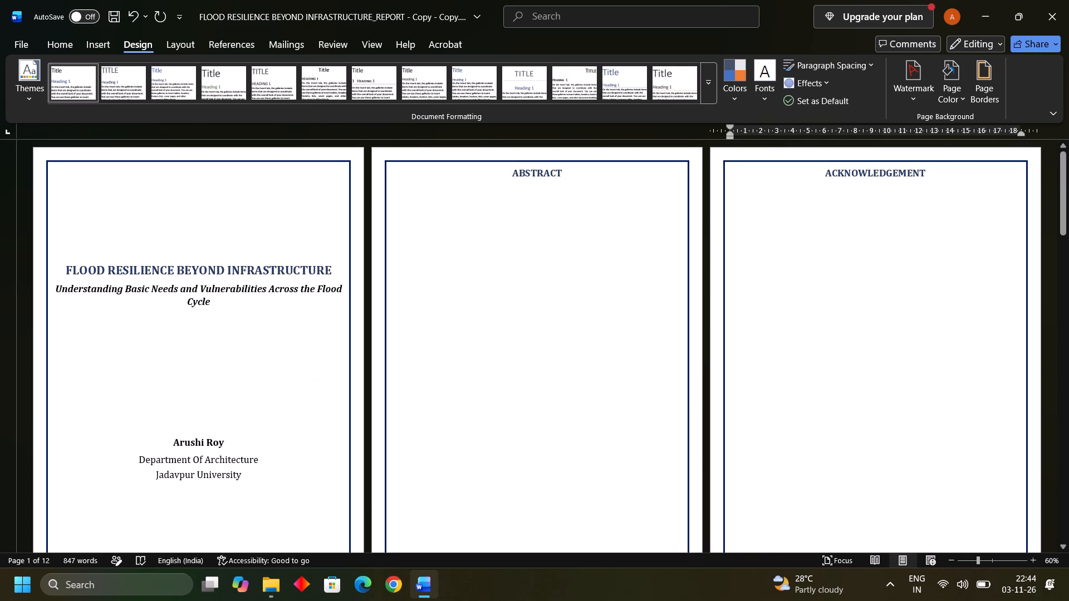
pyautogui.scroll(-6, 649, 406)
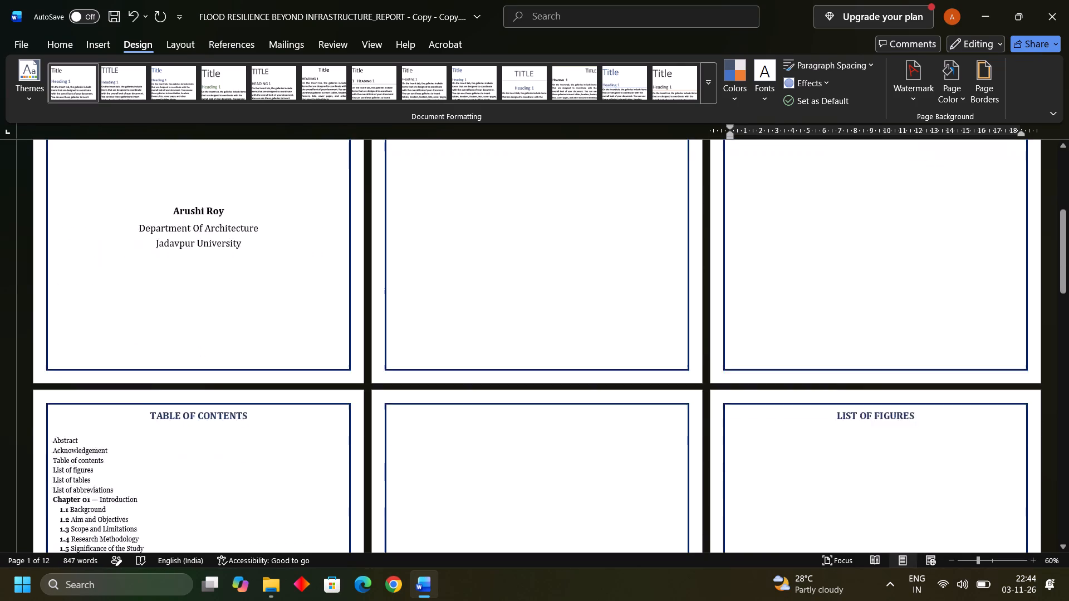
pyautogui.scroll(-4, 649, 406)
pyautogui.scroll(4, 649, 406)
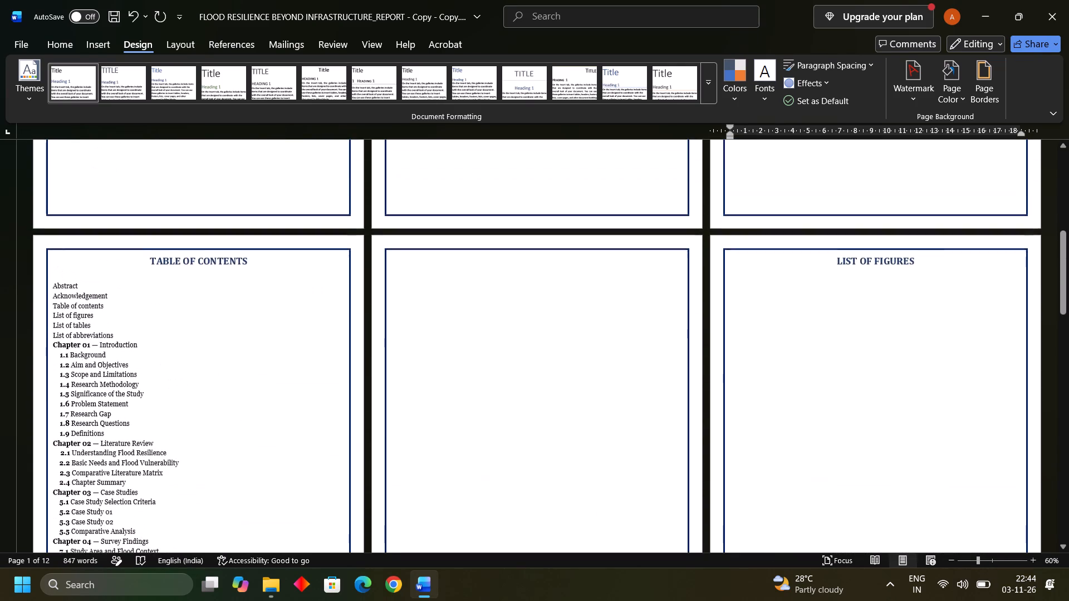
pyautogui.scroll(2, 649, 406)
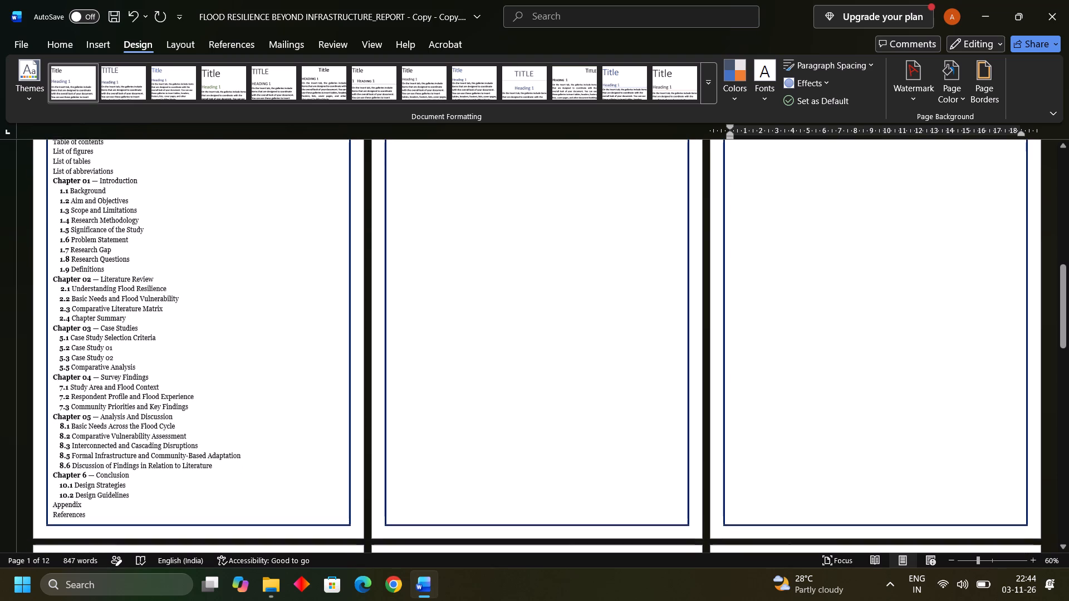
pyautogui.scroll(1, 649, 406)
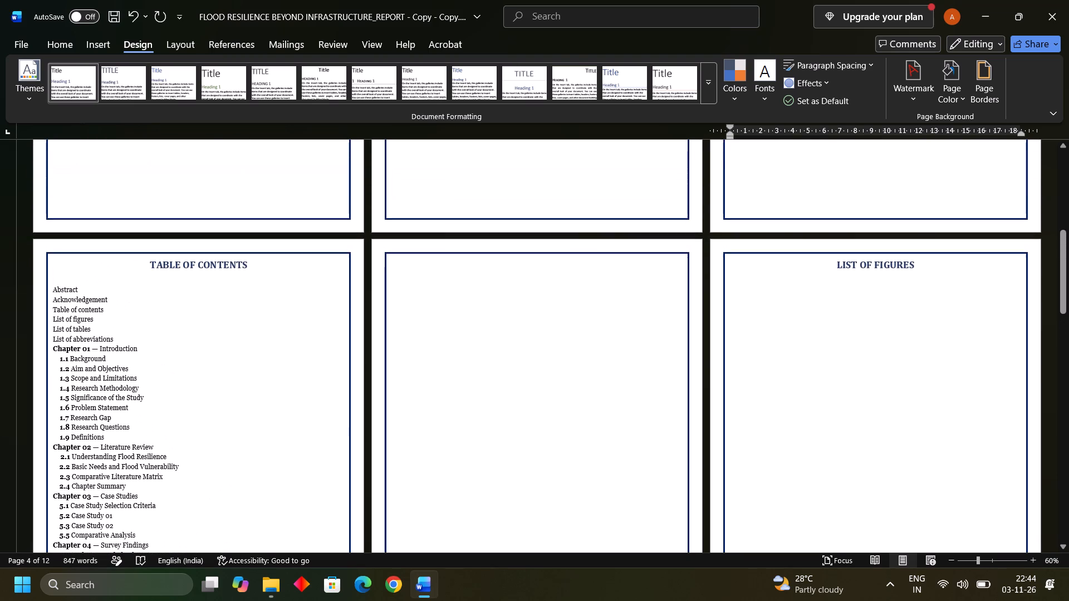
pyautogui.scroll(4, 649, 406)
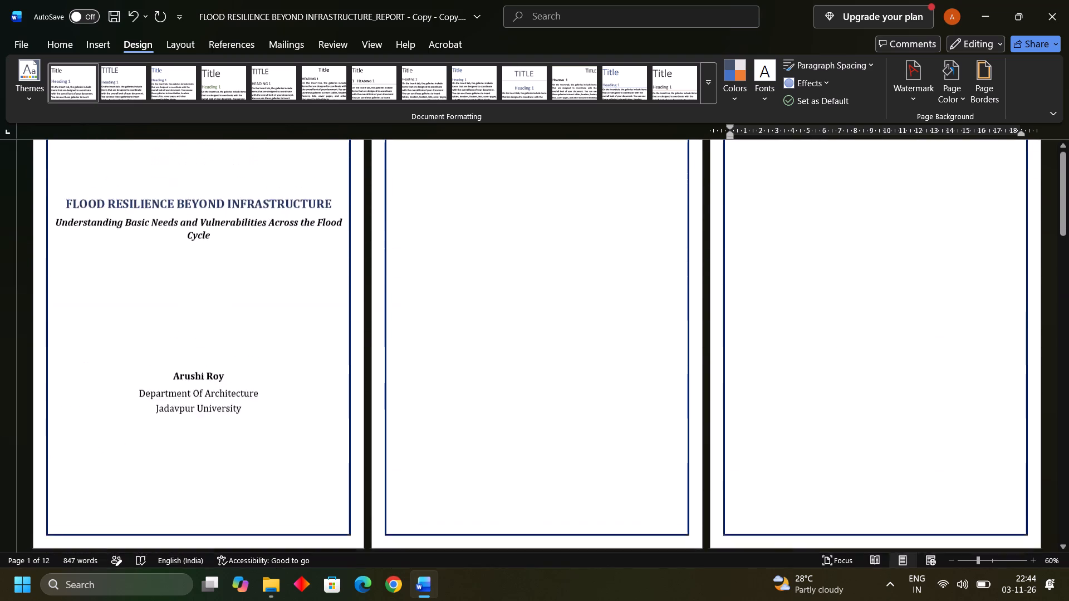
pyautogui.scroll(-17, 649, 406)
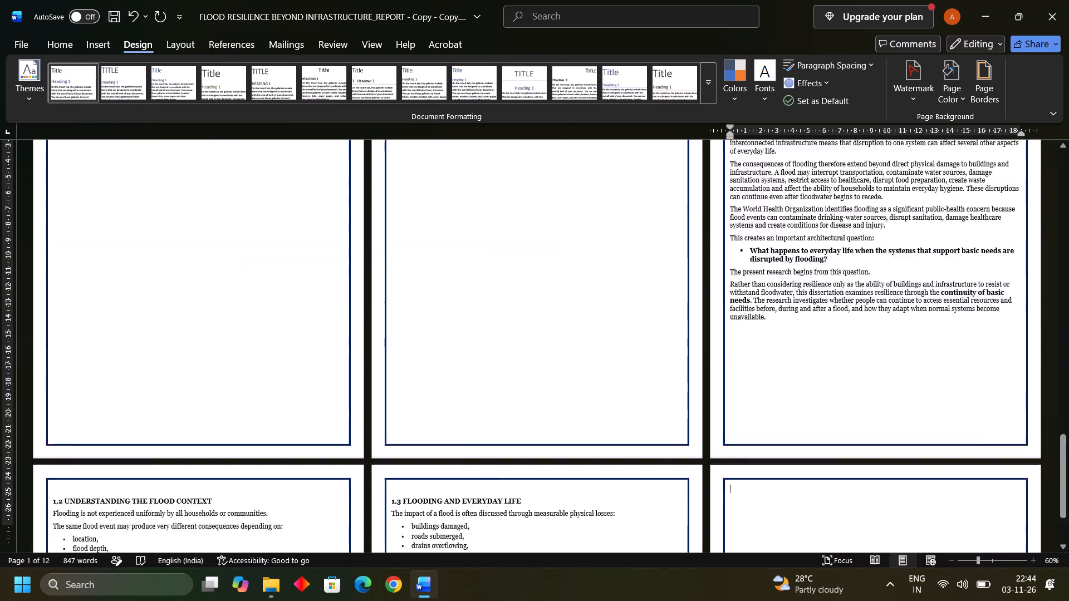
pyautogui.scroll(4, 649, 406)
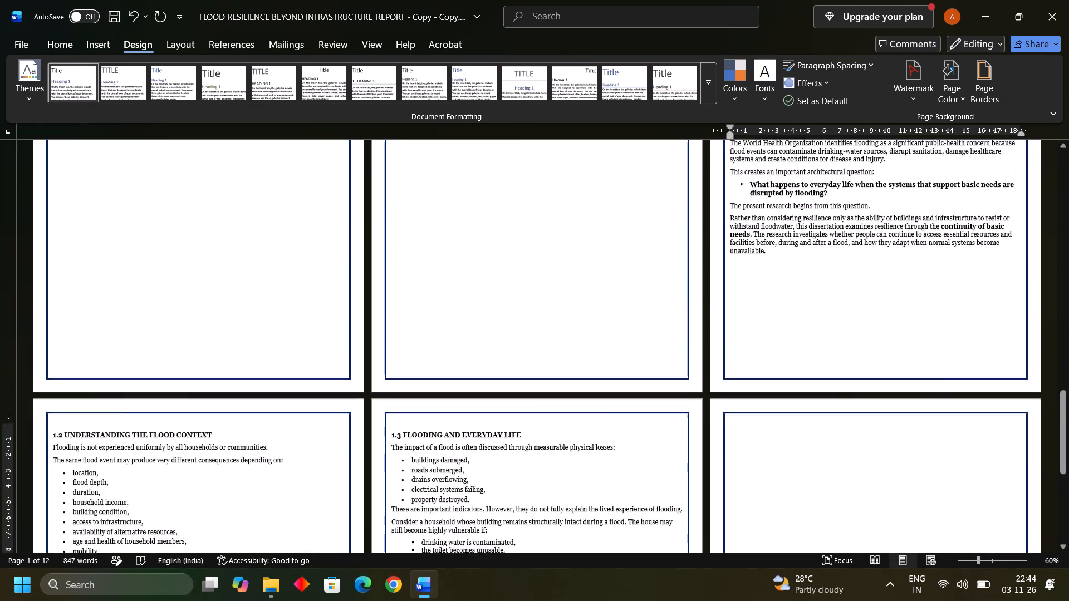
pyautogui.scroll(-9, 649, 406)
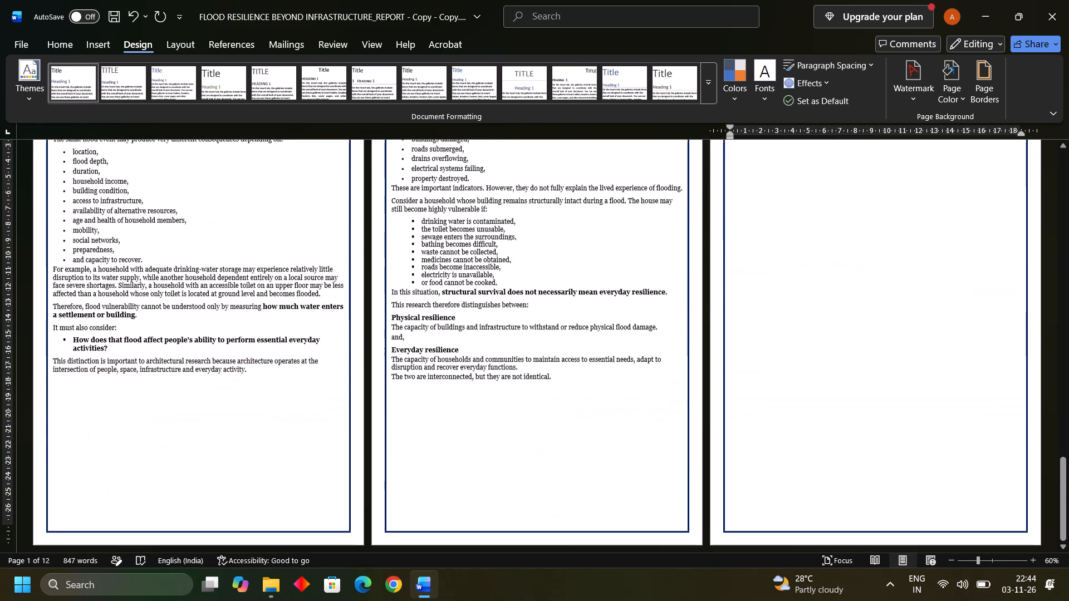
# Undo the page border applied to the whole document.
pyautogui.hotkey('ctrl', 'z')
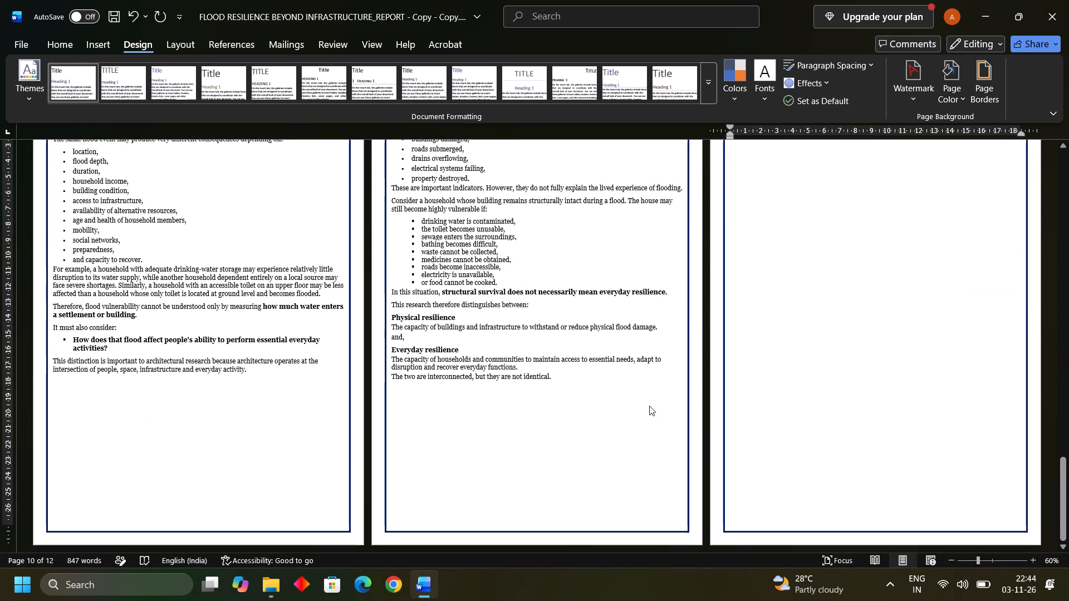
pyautogui.click(885, 272)
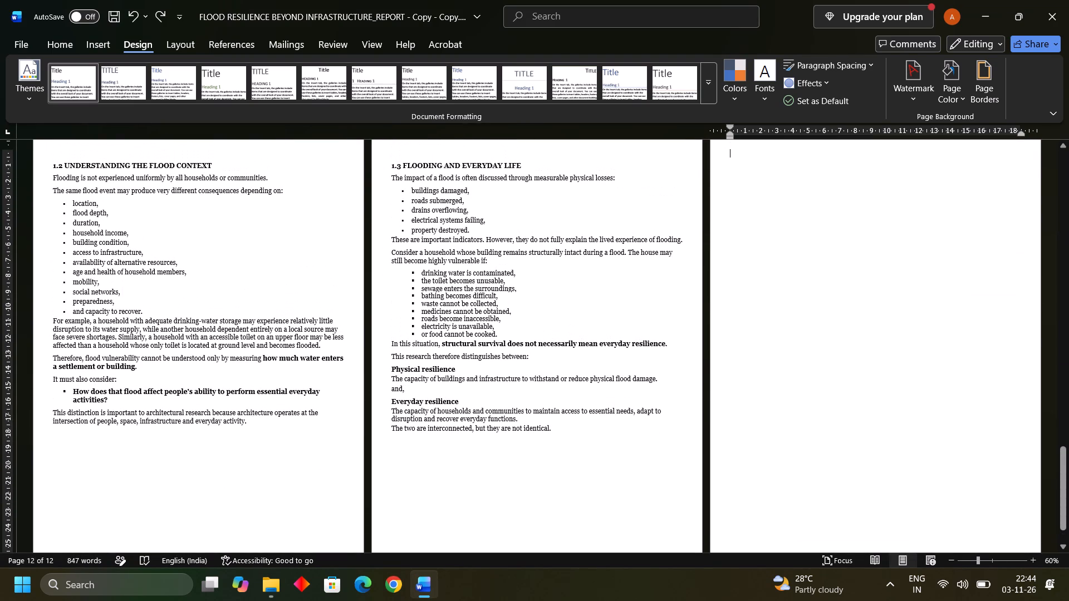
pyautogui.scroll(-8, 868, 246)
pyautogui.scroll(6, 868, 246)
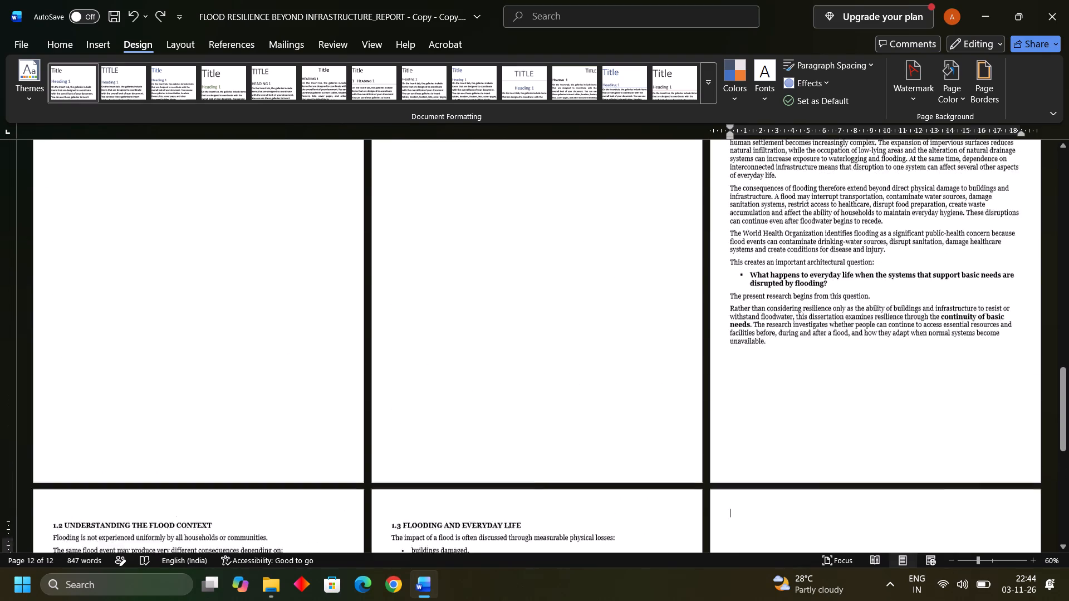
pyautogui.scroll(12, 868, 246)
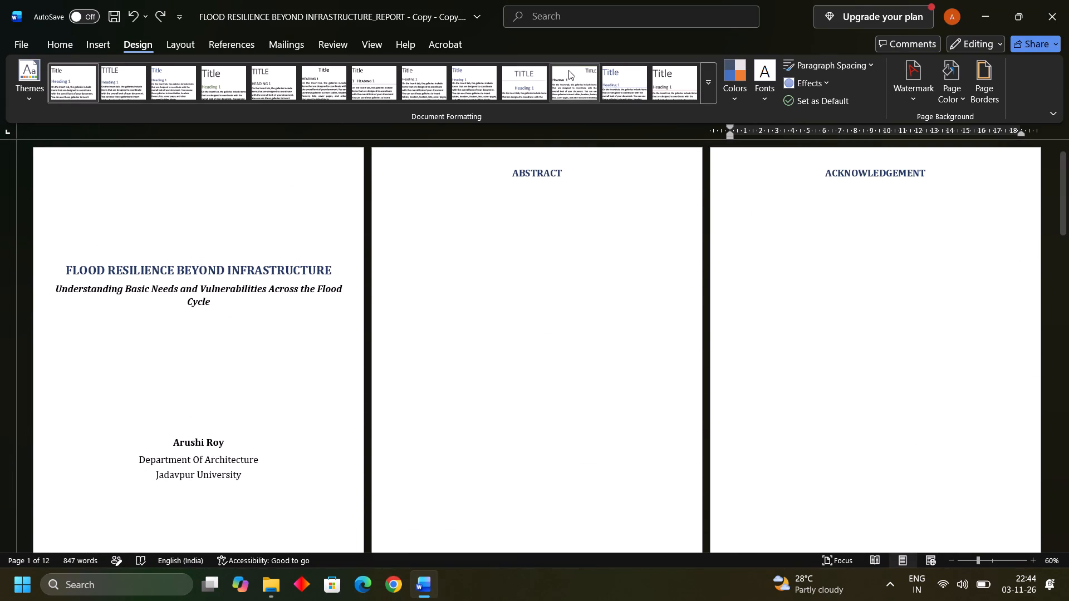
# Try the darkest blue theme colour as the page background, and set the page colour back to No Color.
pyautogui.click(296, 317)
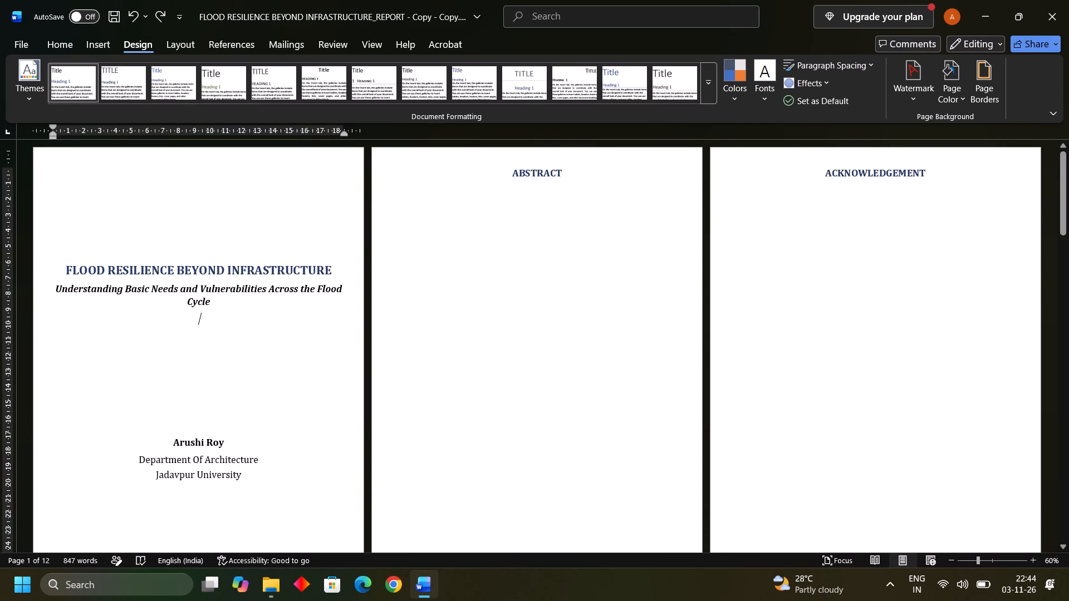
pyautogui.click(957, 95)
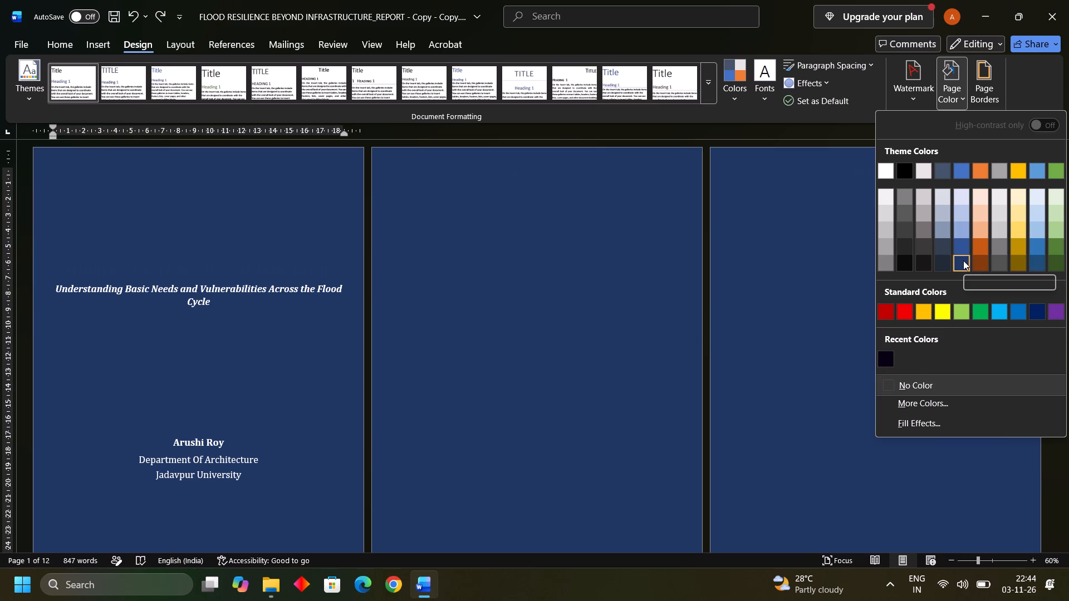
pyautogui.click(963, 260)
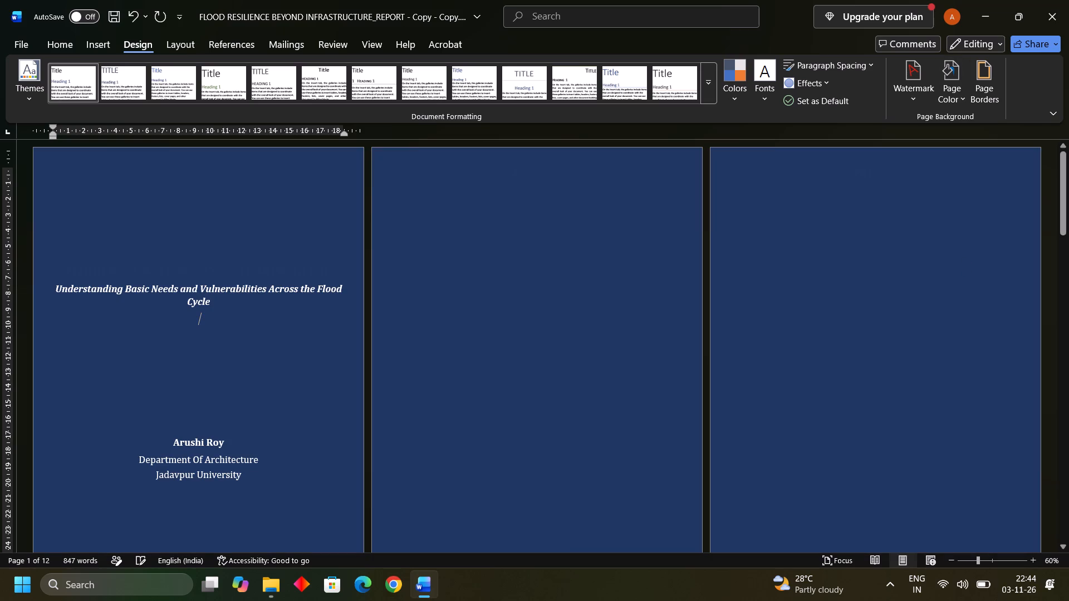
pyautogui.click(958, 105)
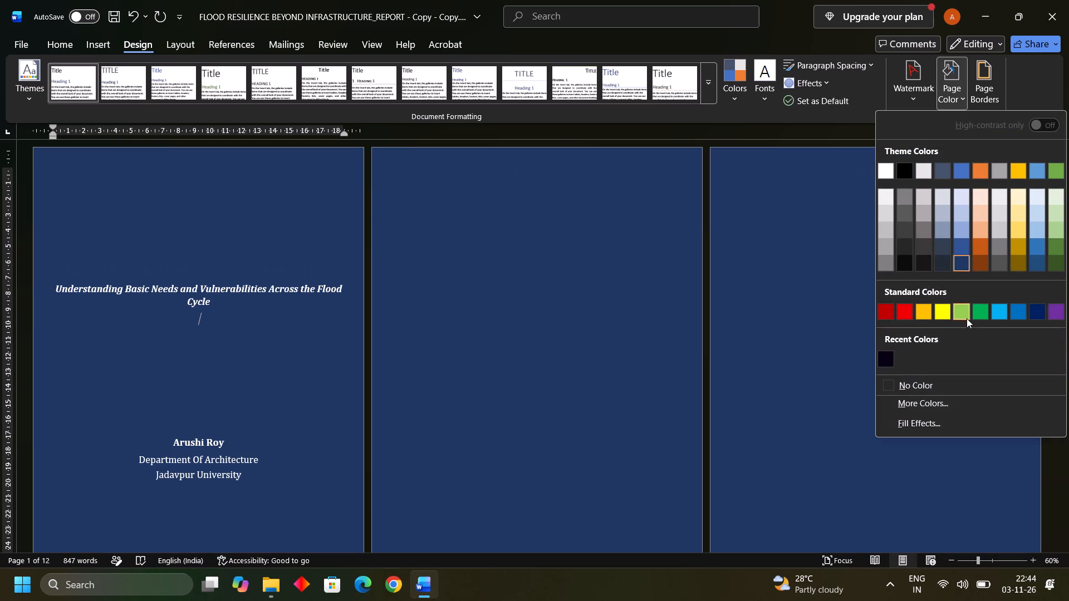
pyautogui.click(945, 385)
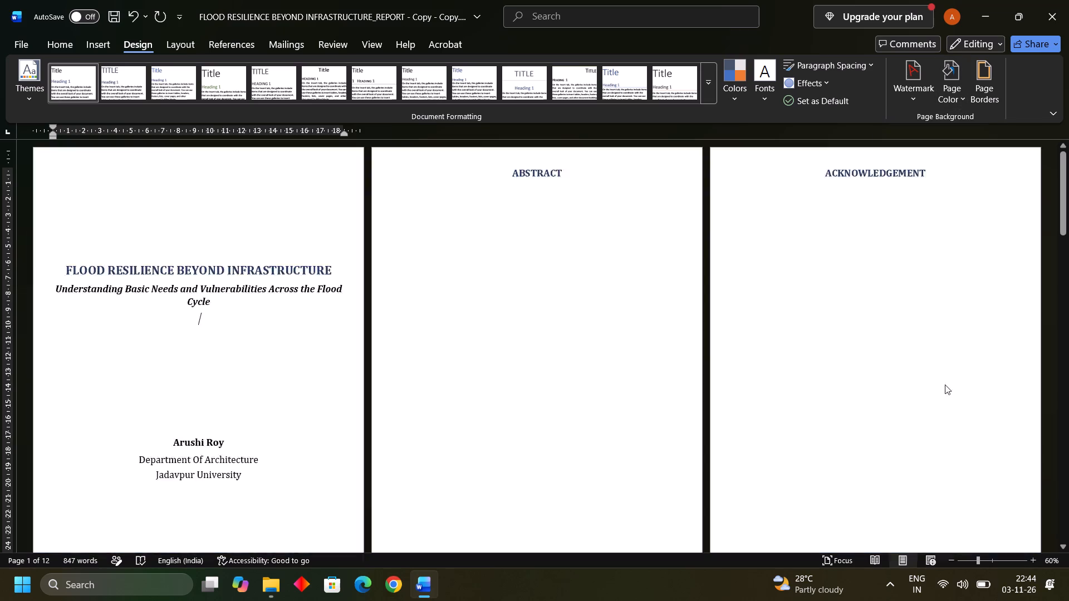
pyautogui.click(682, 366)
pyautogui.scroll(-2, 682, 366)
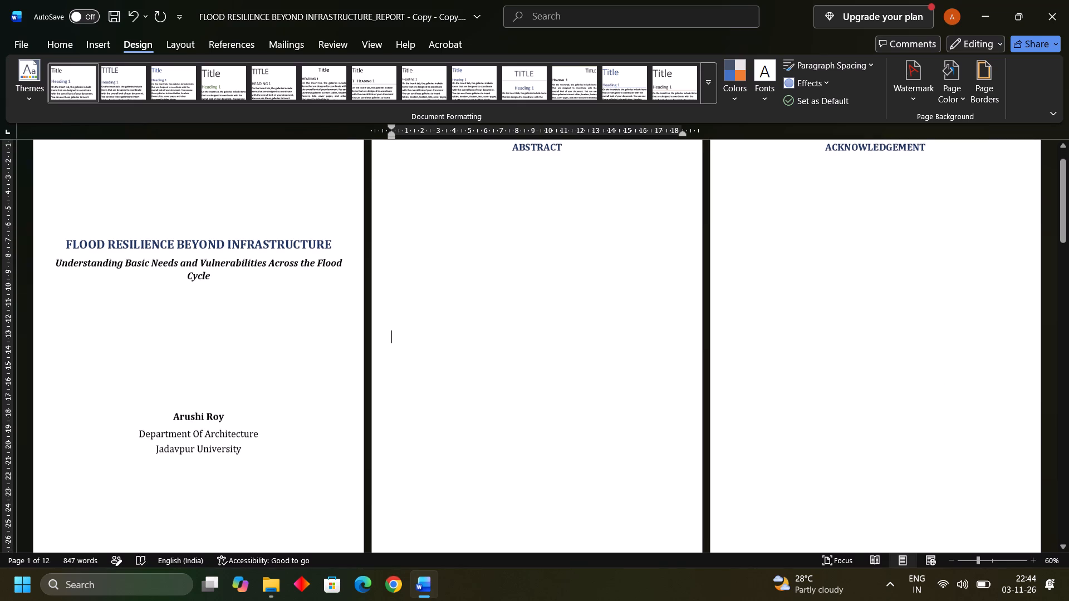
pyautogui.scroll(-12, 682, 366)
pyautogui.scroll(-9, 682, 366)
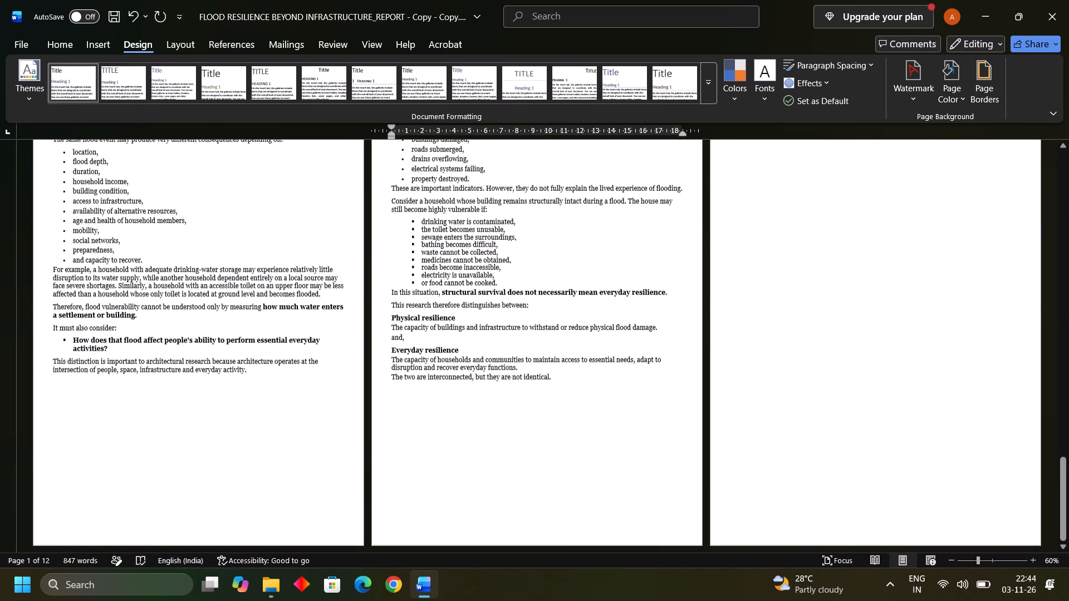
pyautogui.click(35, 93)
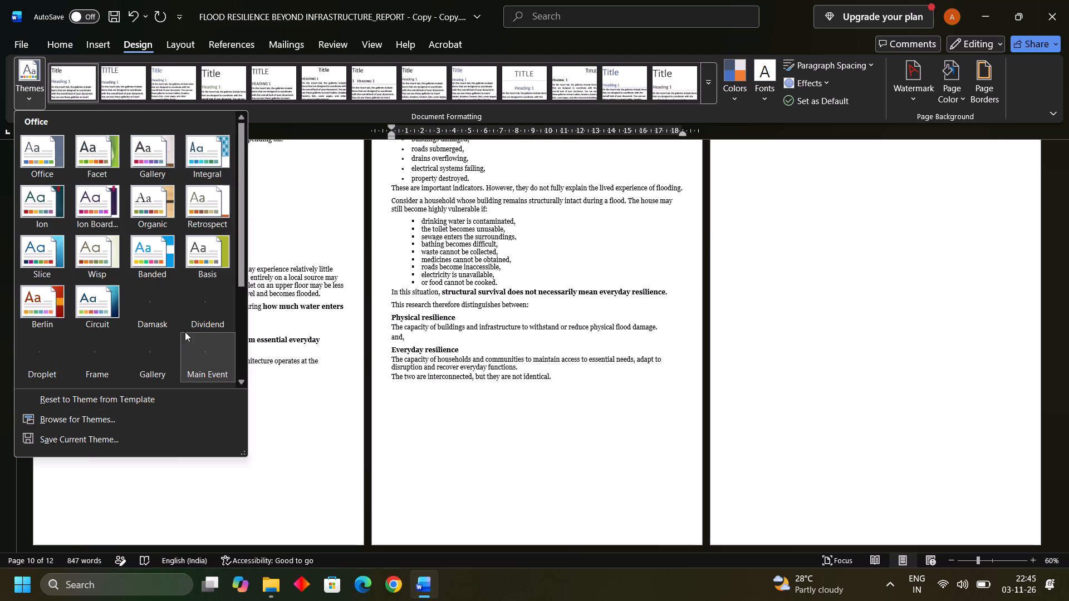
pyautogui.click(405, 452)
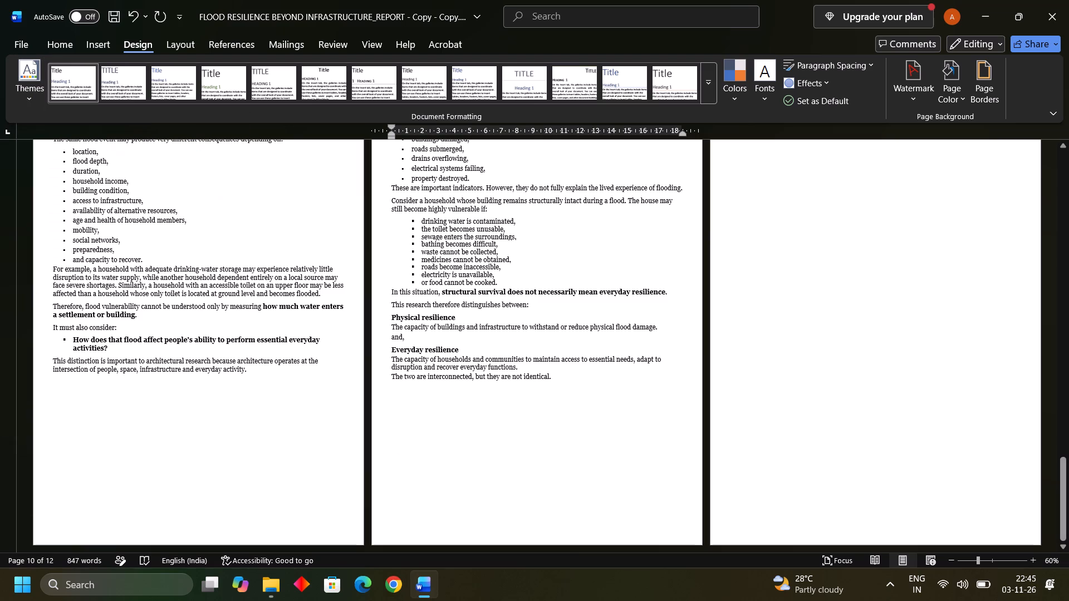
# Examine the borderless pages of the report, from the closing blank page back to the contents and on to Chapter 01.
pyautogui.scroll(-6, 474, 352)
pyautogui.scroll(8, 474, 352)
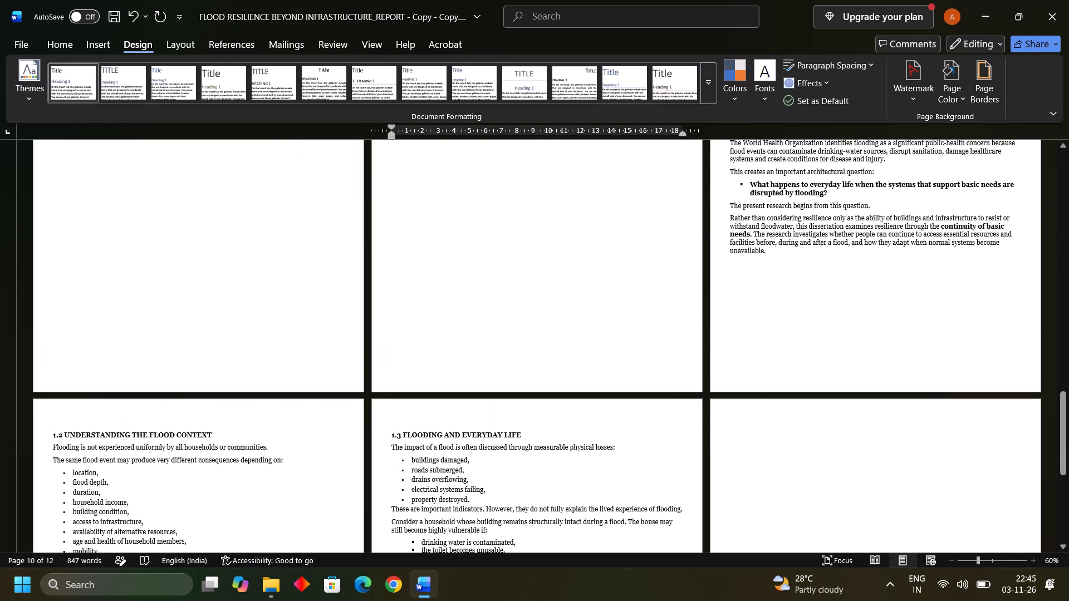
pyautogui.scroll(5, 474, 352)
pyautogui.scroll(-1, 474, 352)
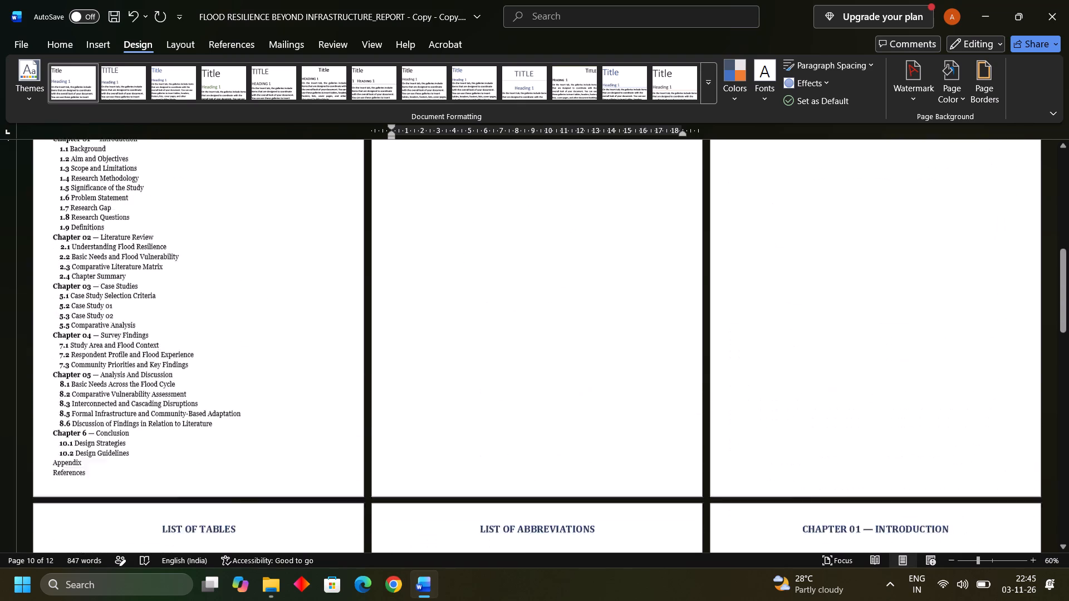
pyautogui.scroll(-1, 474, 352)
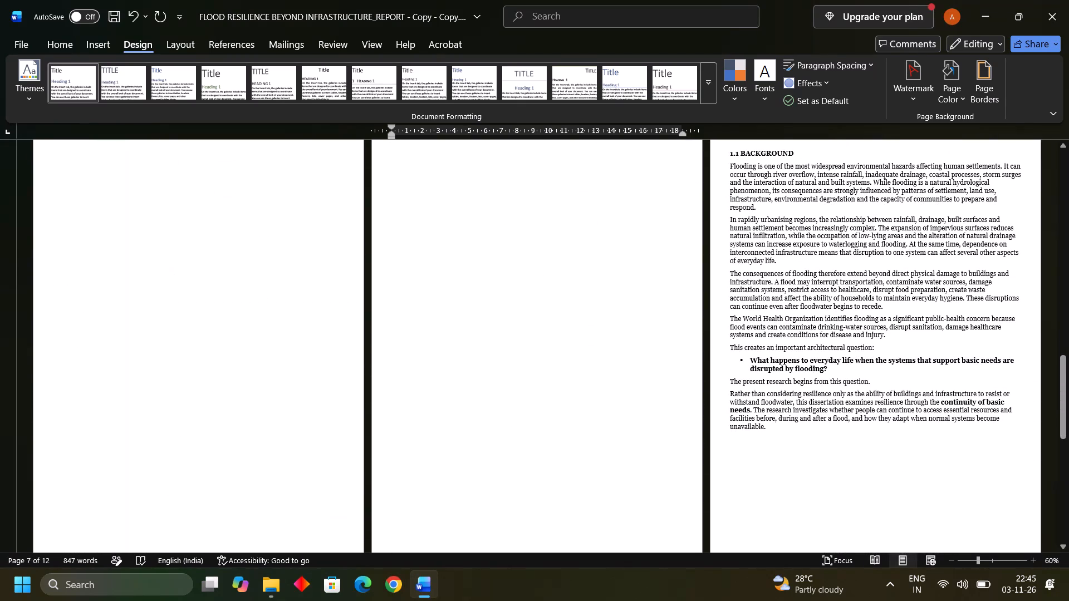
pyautogui.keyDown('ctrl'); pyautogui.scroll(4, 752, 350); pyautogui.keyUp('ctrl')
# Examine the Chapter 01 pages at 100% zoom, from section 1.1 Background through section 1.3 to the closing blank page.
pyautogui.keyDown('ctrl'); pyautogui.scroll(-5, 752, 350); pyautogui.keyUp('ctrl')
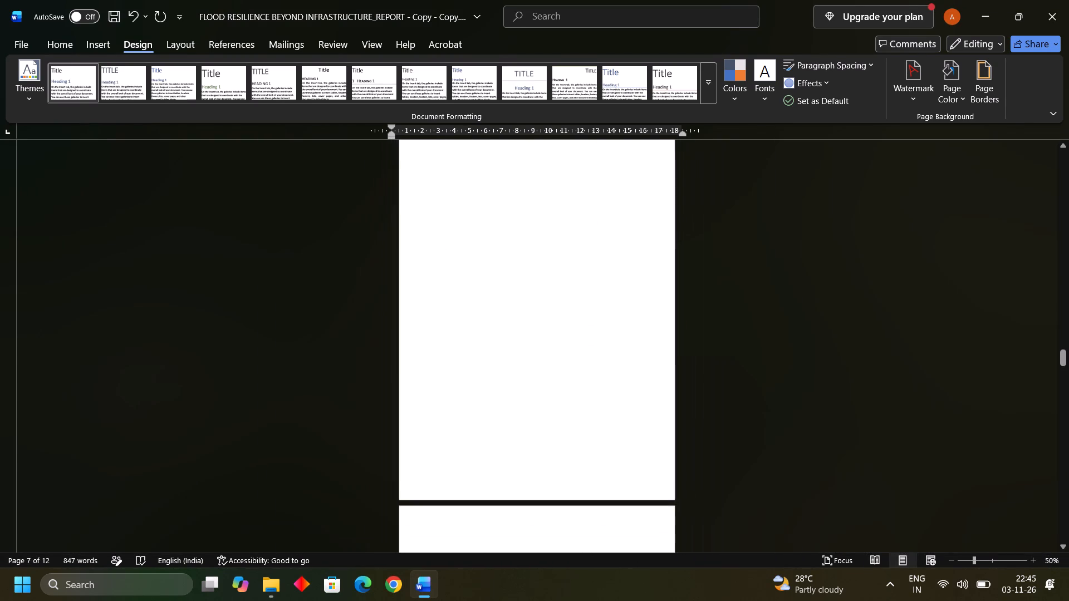
pyautogui.keyDown('ctrl'); pyautogui.scroll(6, 752, 350); pyautogui.keyUp('ctrl')
pyautogui.keyDown('ctrl'); pyautogui.scroll(-1, 752, 350); pyautogui.keyUp('ctrl')
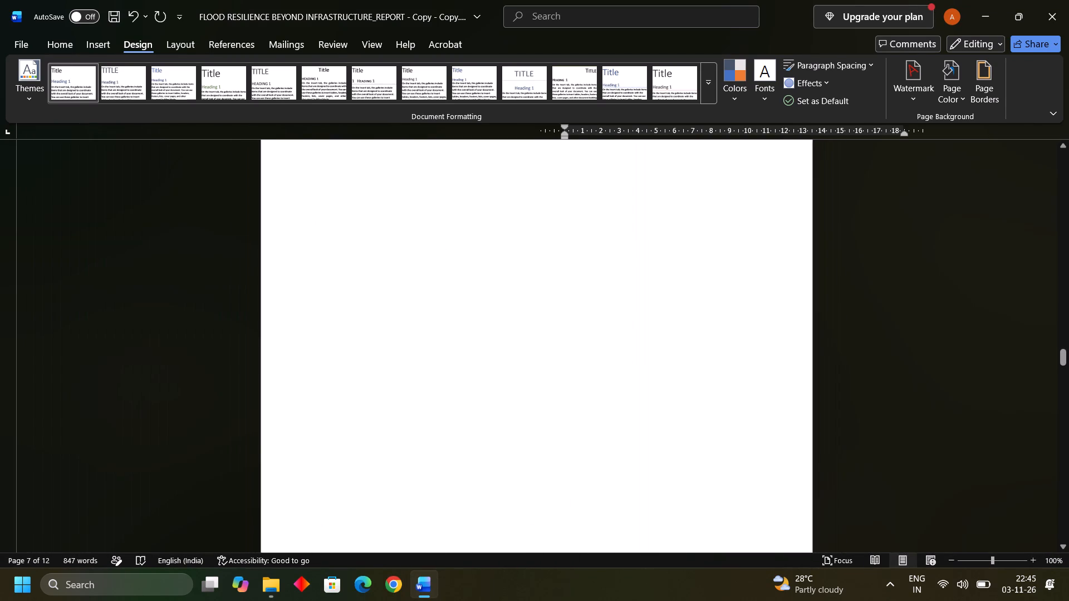
pyautogui.scroll(-9, 752, 350)
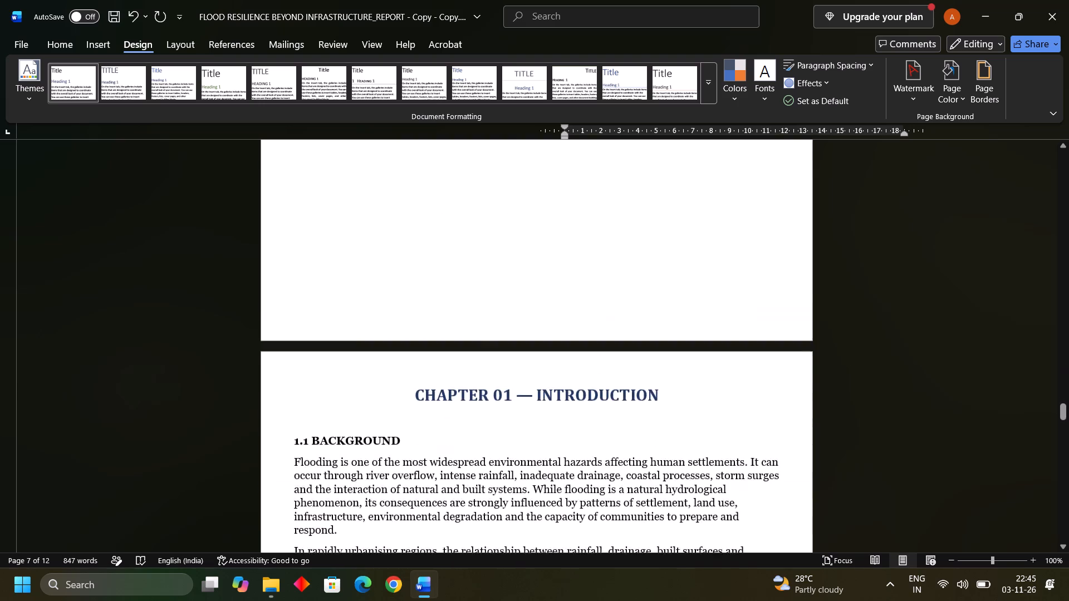
pyautogui.scroll(-3, 752, 350)
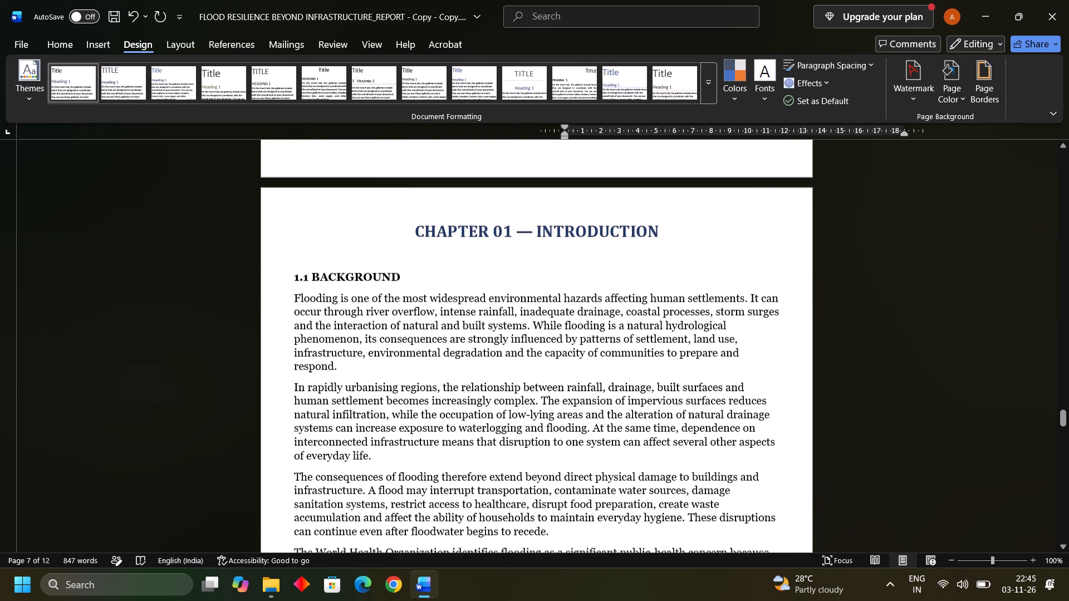
pyautogui.scroll(-2, 752, 350)
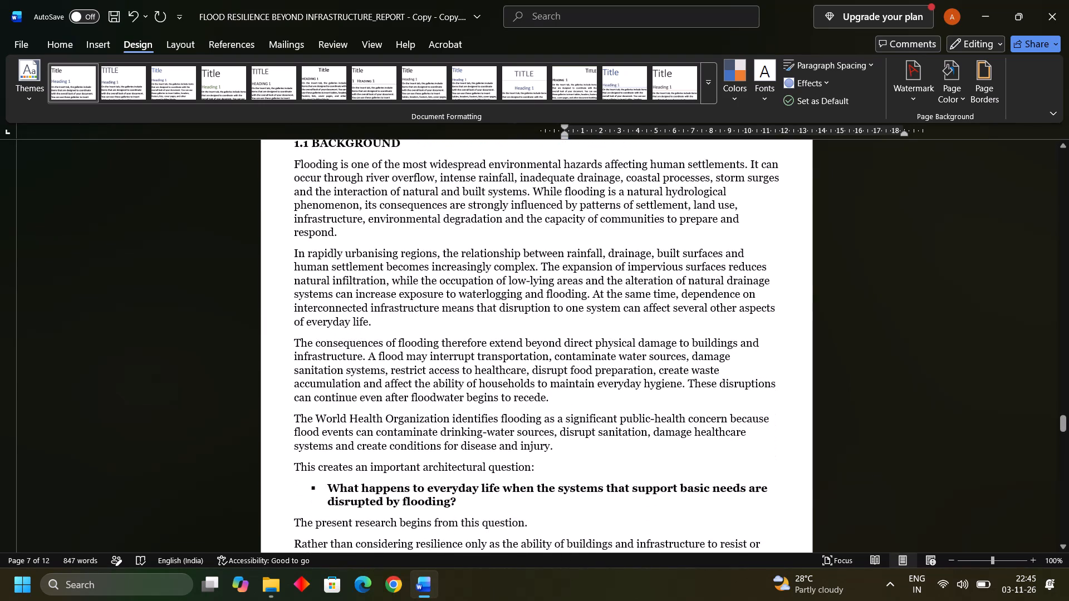
pyautogui.scroll(-11, 752, 350)
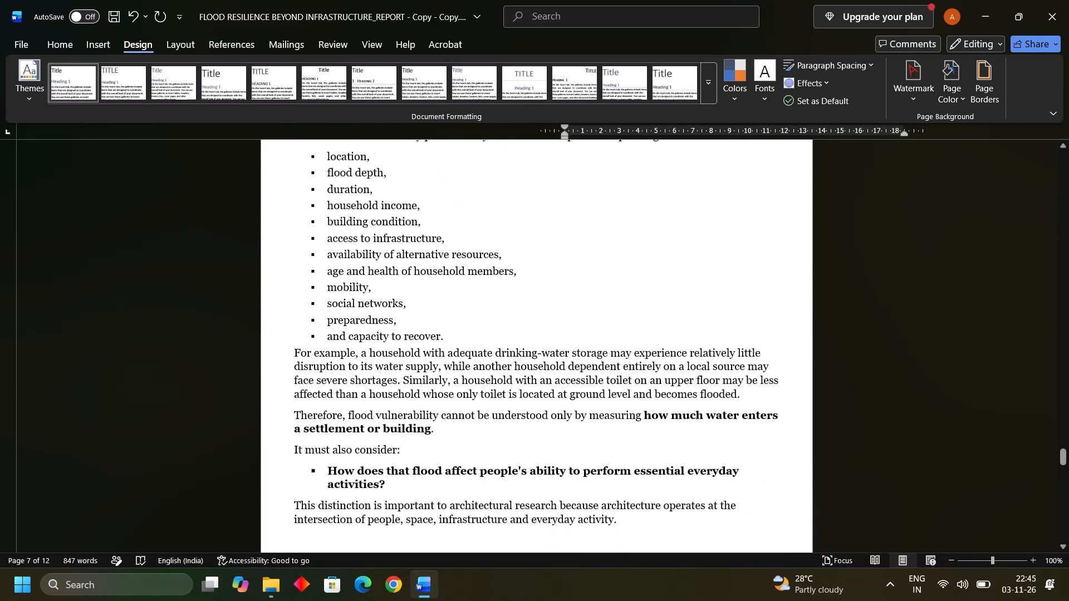
pyautogui.scroll(-7, 752, 350)
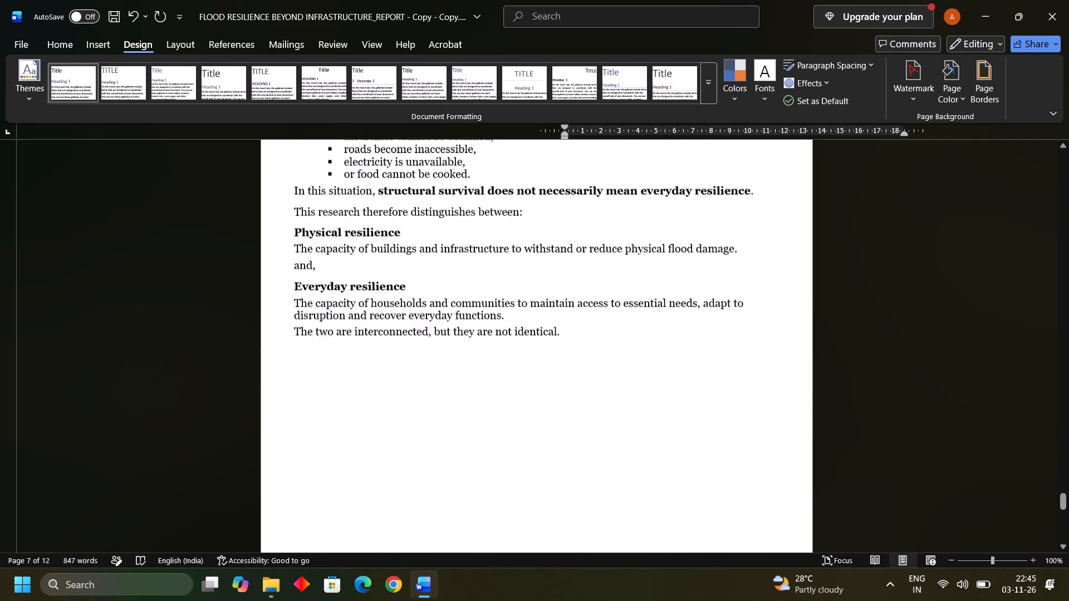
pyautogui.scroll(-14, 752, 350)
pyautogui.scroll(6, 752, 350)
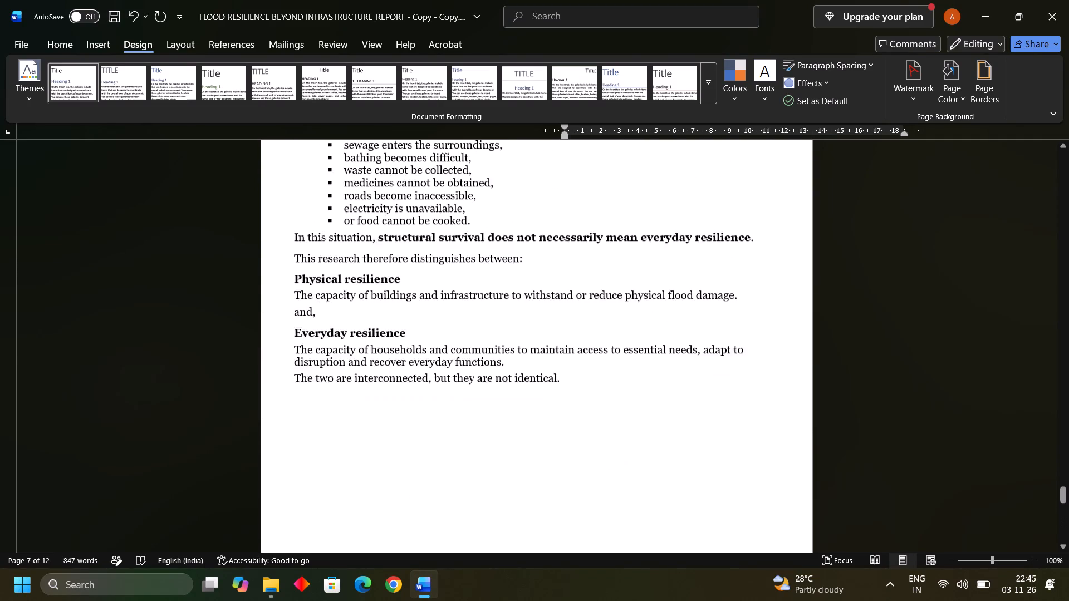
pyautogui.scroll(-11, 752, 350)
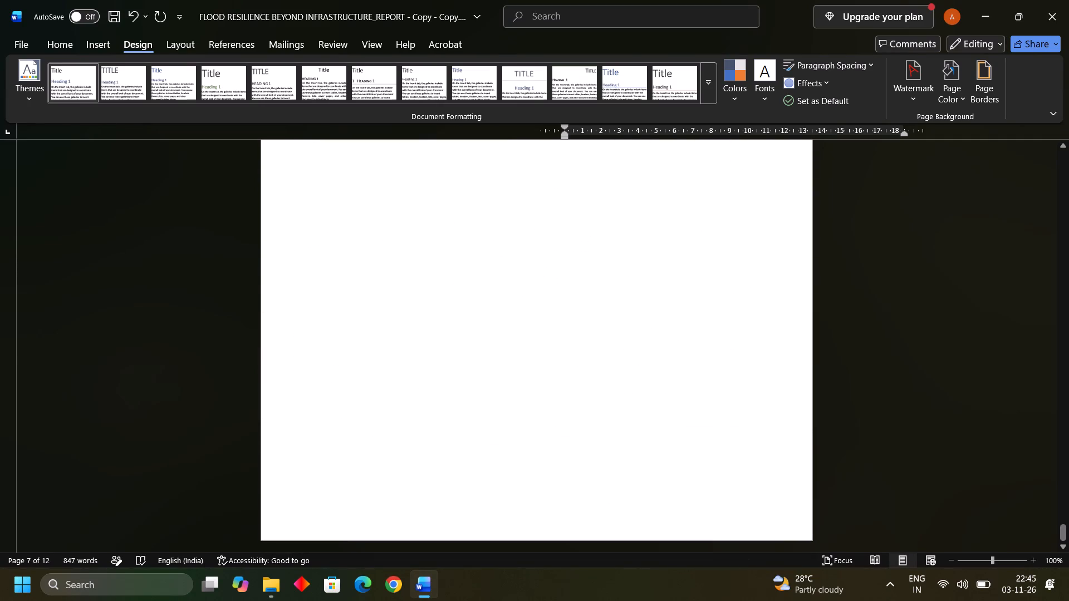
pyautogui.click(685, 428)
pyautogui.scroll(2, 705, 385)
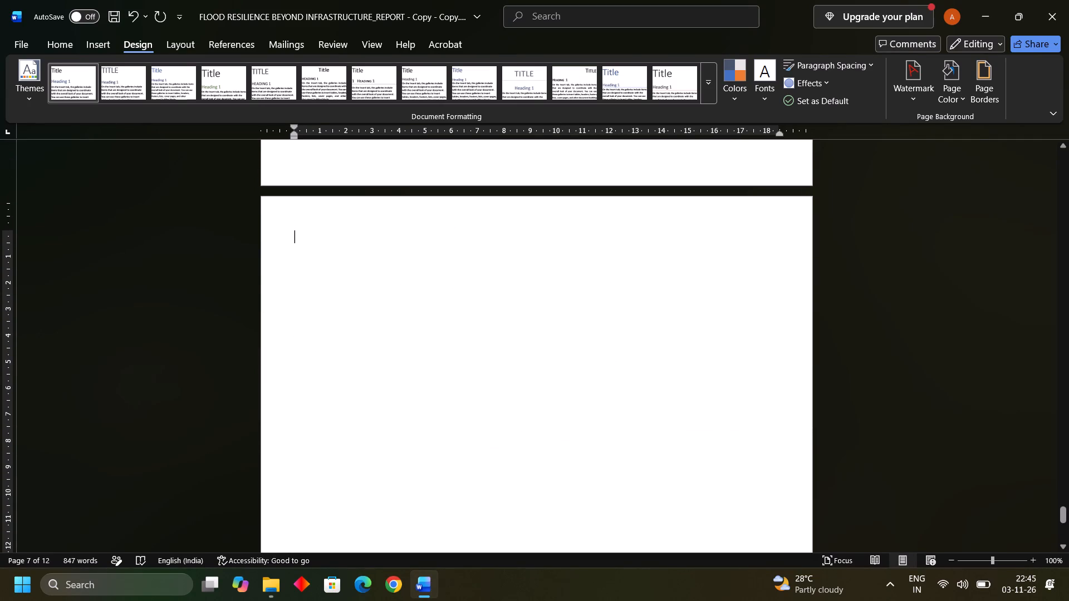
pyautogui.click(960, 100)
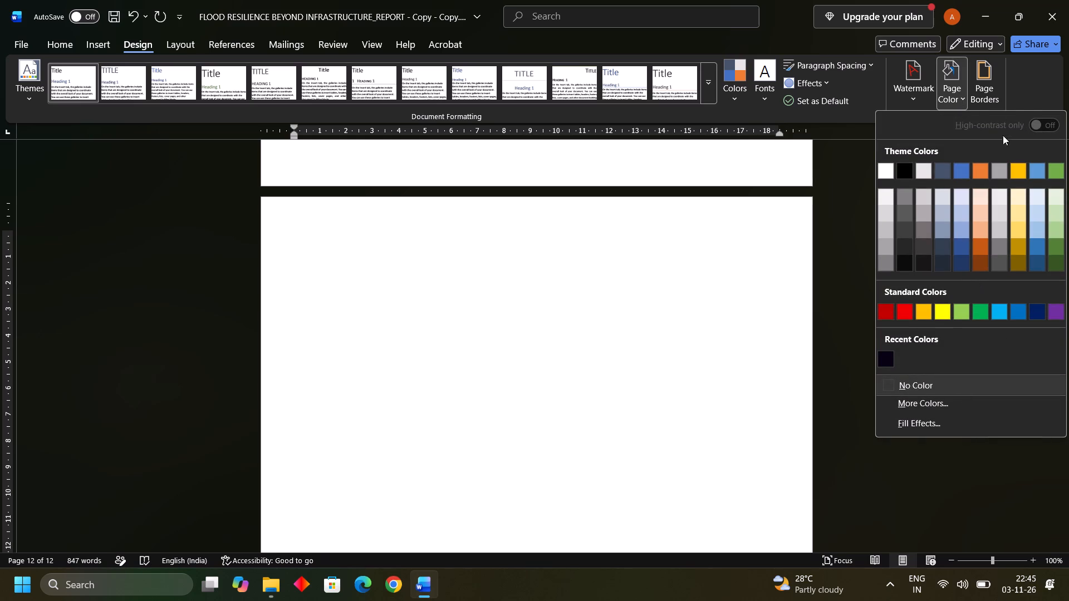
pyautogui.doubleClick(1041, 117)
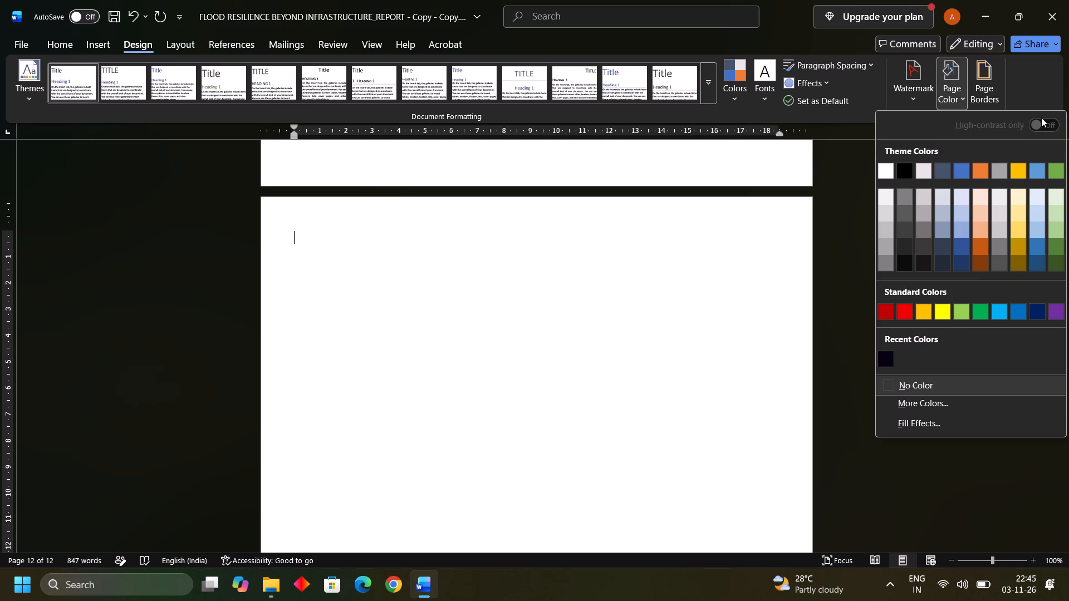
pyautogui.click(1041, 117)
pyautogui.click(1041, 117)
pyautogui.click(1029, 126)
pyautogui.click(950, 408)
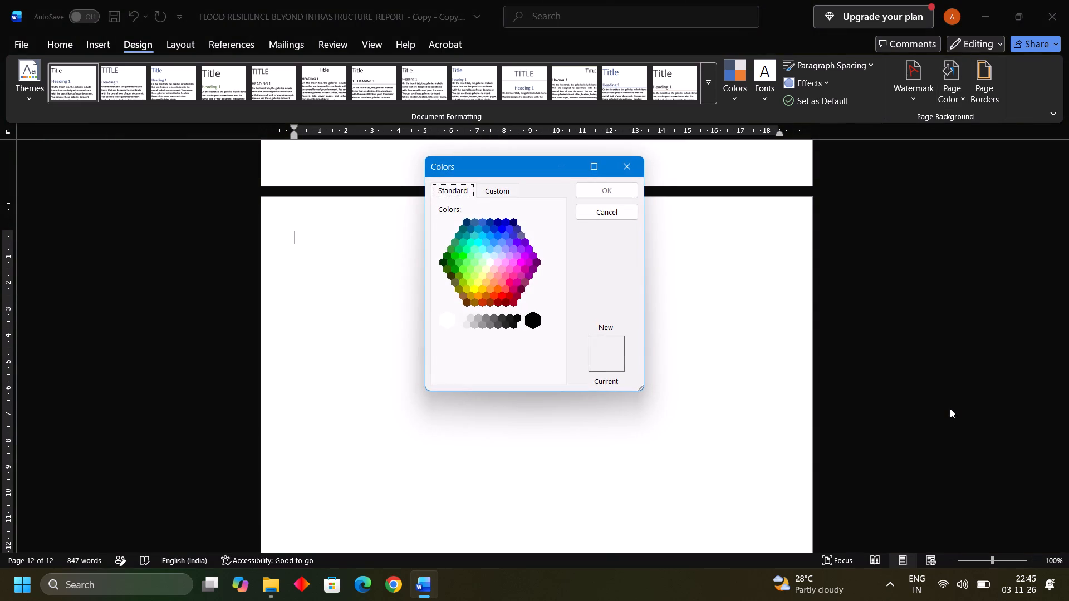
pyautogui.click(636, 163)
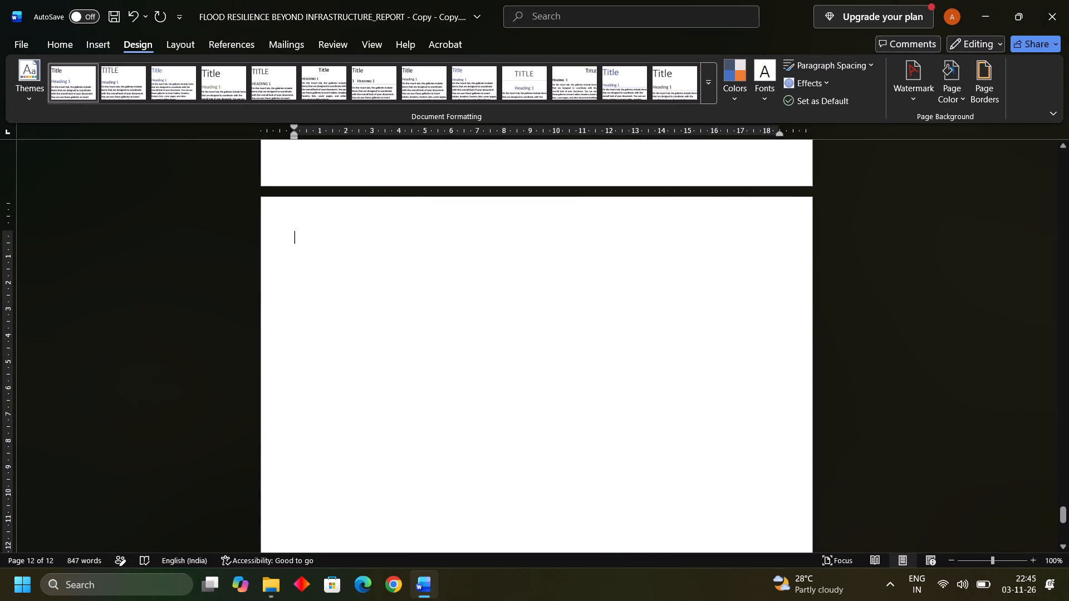
# Search the available commands for "page color", and clear the query.
pyautogui.scroll(-4, 542, 224)
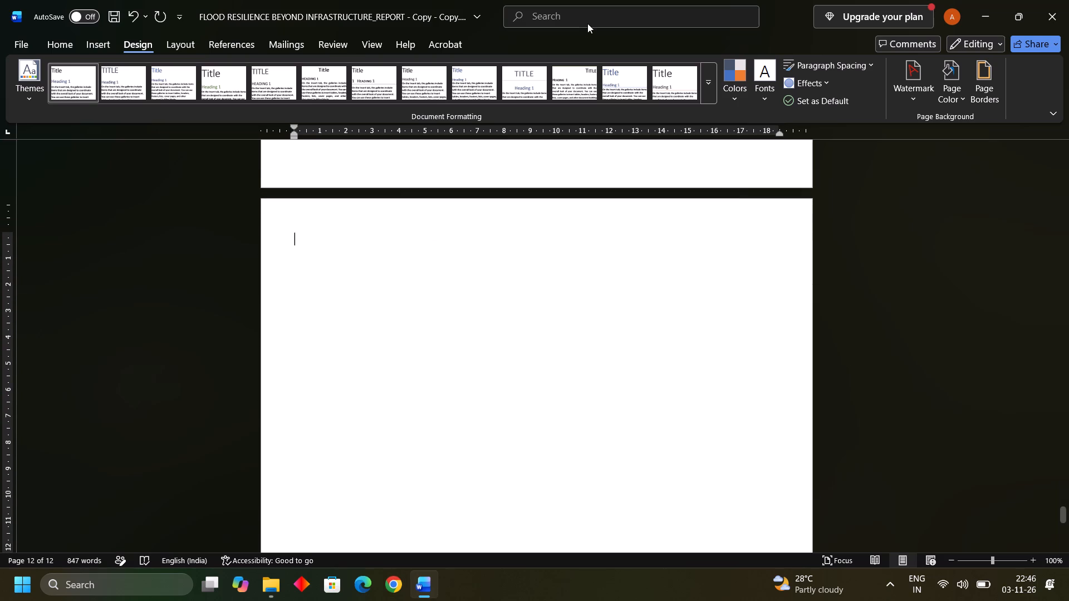
pyautogui.click(649, 19)
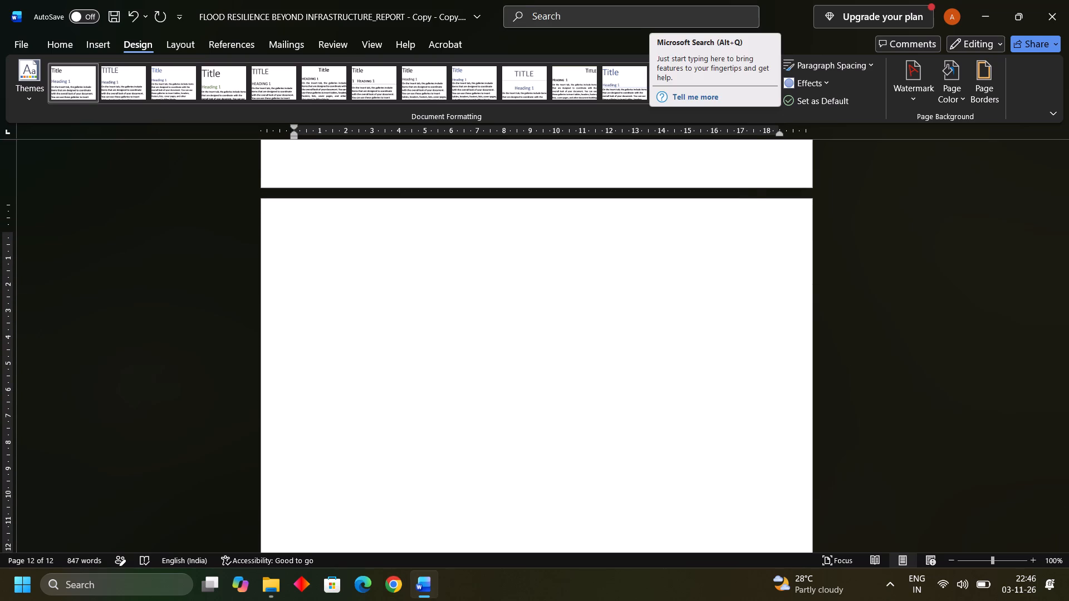
pyautogui.press('c')
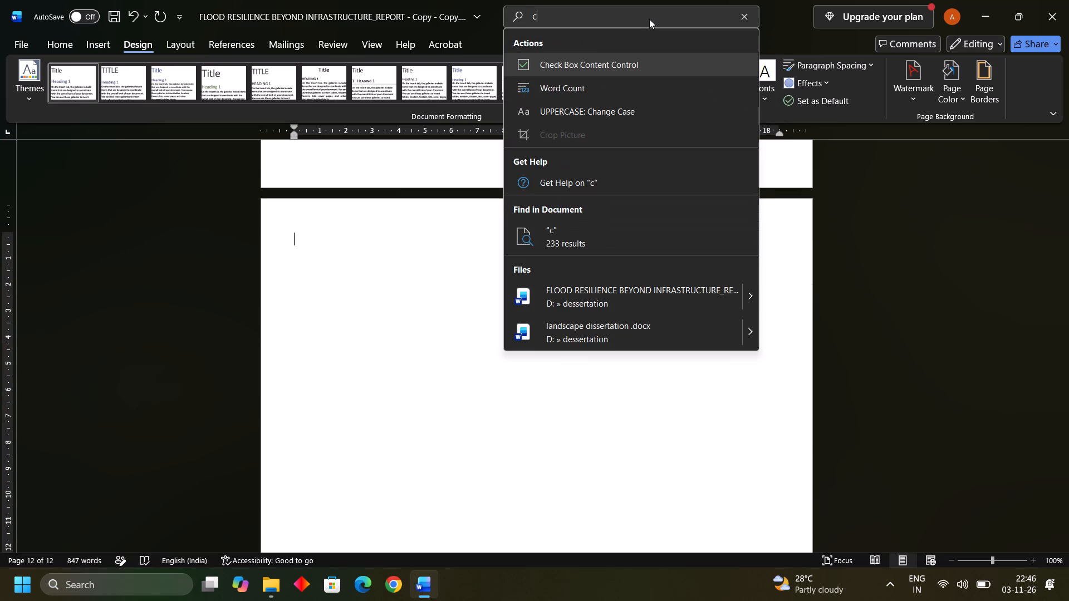
pyautogui.press('BackSpace')
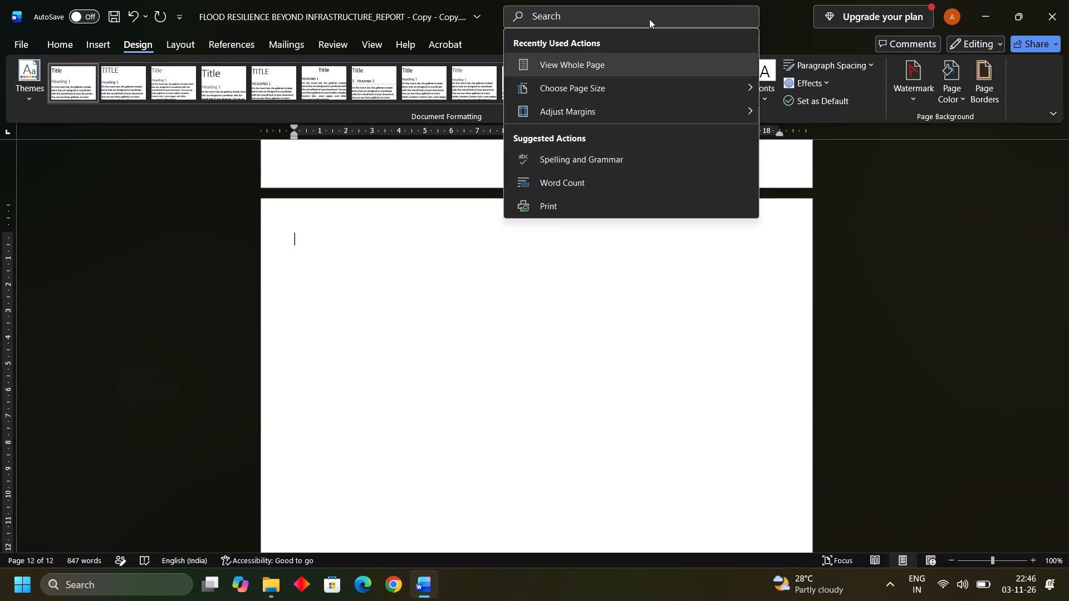
pyautogui.press('p')
pyautogui.press('a')
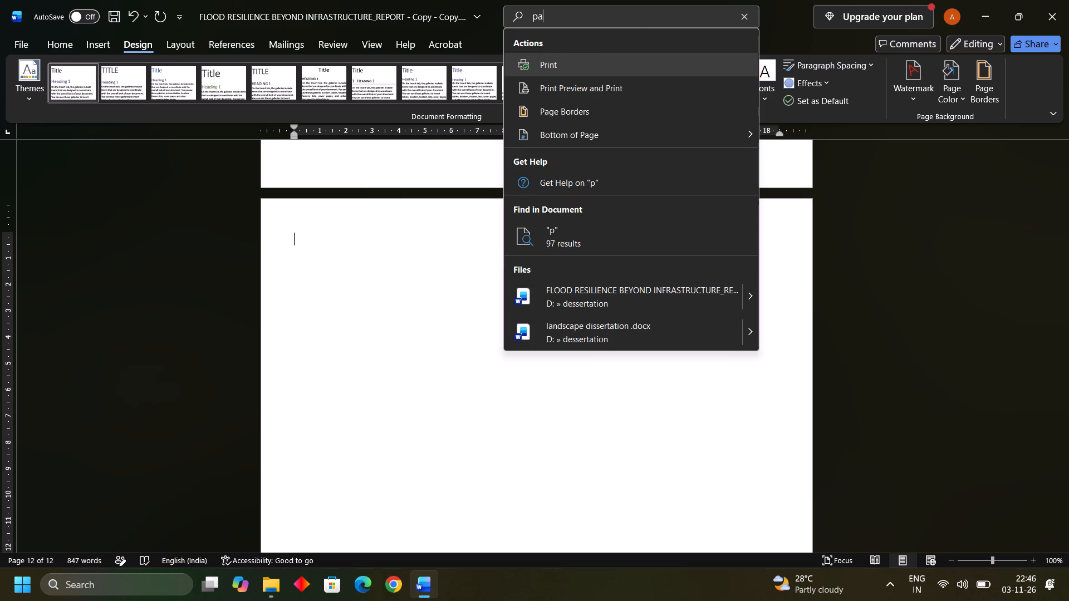
pyautogui.write('ge c')
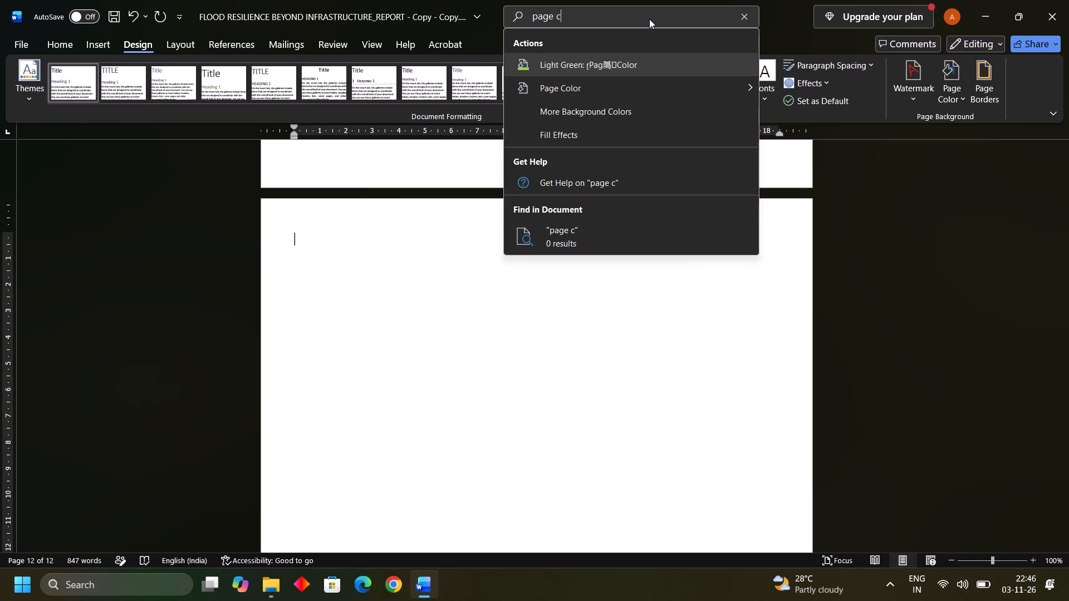
pyautogui.write('olo')
pyautogui.write('r sig')
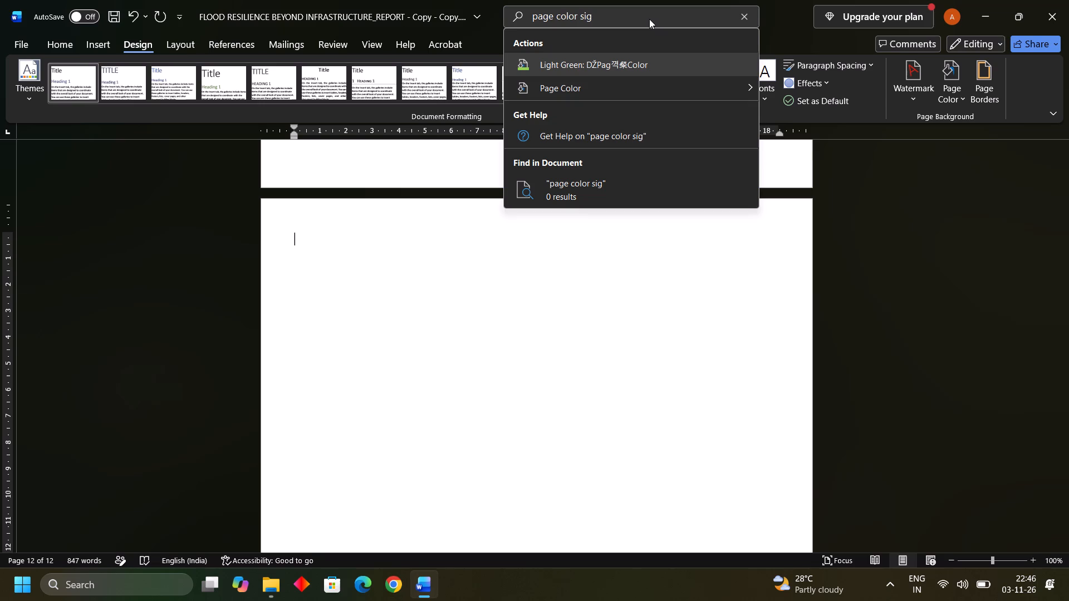
pyautogui.press('BackSpace')
pyautogui.press('BackSpace')
pyautogui.press('BackSpace')
pyautogui.press('BackSpace')
pyautogui.press('BackSpace')
pyautogui.press('BackSpace')
pyautogui.press('BackSpace')
pyautogui.press('BackSpace')
pyautogui.press('BackSpace')
pyautogui.press('BackSpace')
pyautogui.press('BackSpace')
pyautogui.press('BackSpace')
pyautogui.press('BackSpace')
pyautogui.press('BackSpace')
pyautogui.press('BackSpace')
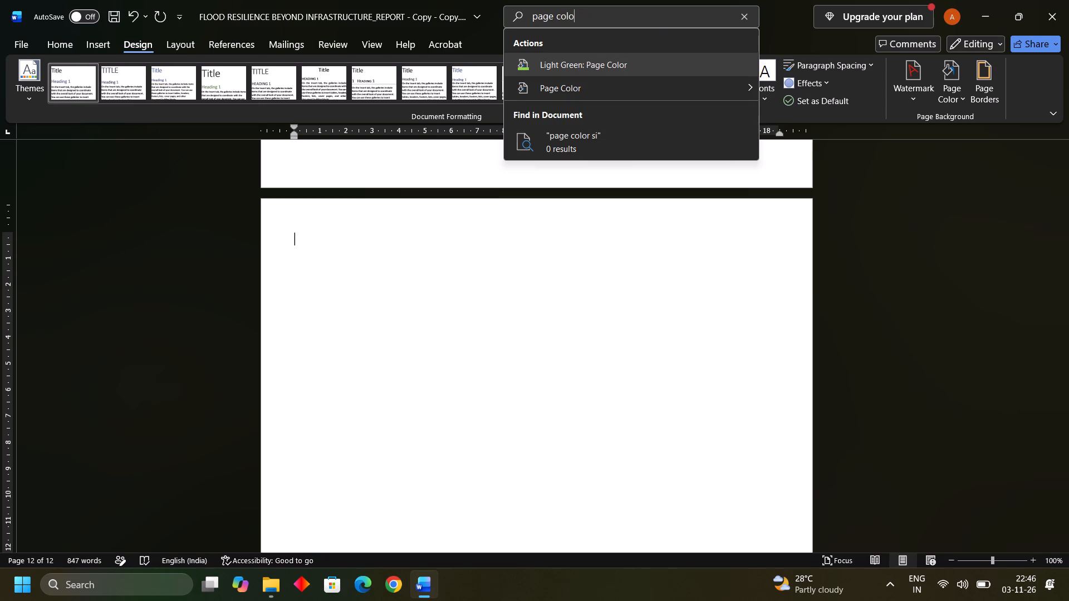
# Switch to Chrome and search Google for "how to color a specific page in word".
pyautogui.click(396, 590)
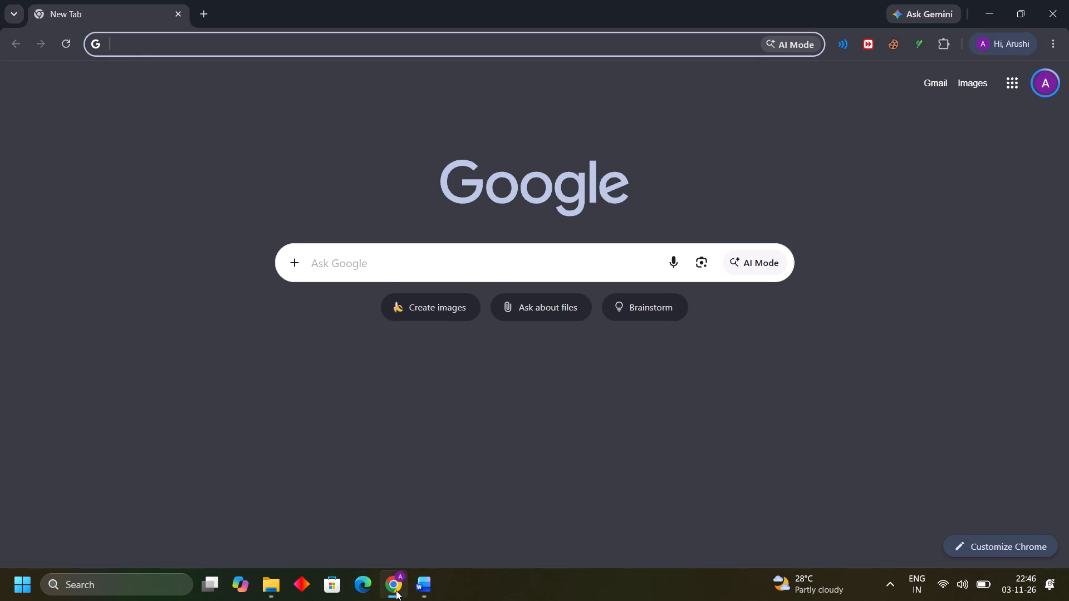
pyautogui.press('h')
pyautogui.write('ow t')
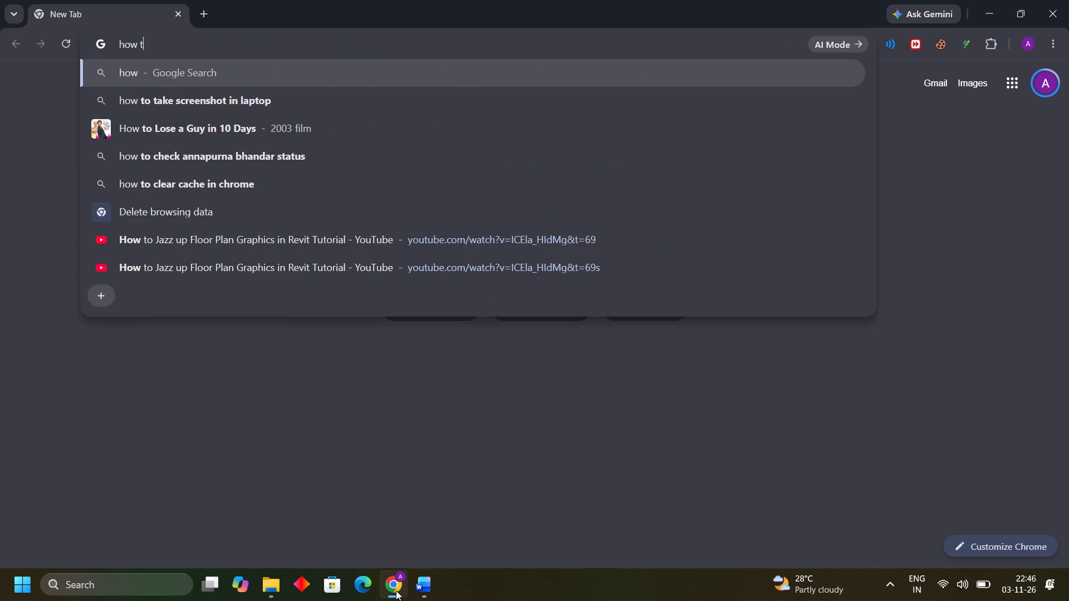
pyautogui.write('o c')
pyautogui.write('olor a s')
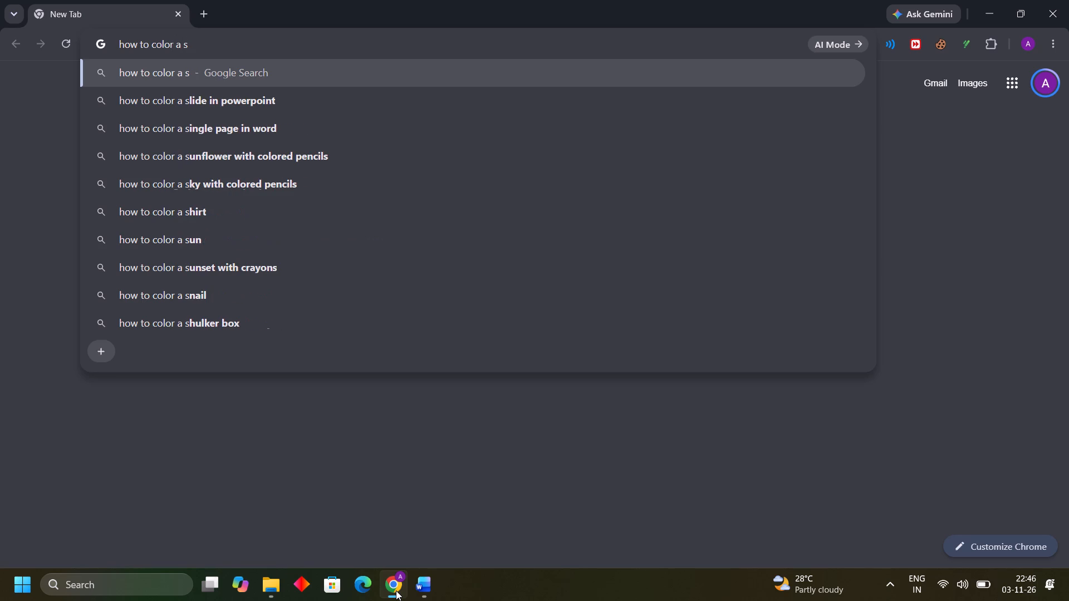
pyautogui.press('i')
pyautogui.press('n')
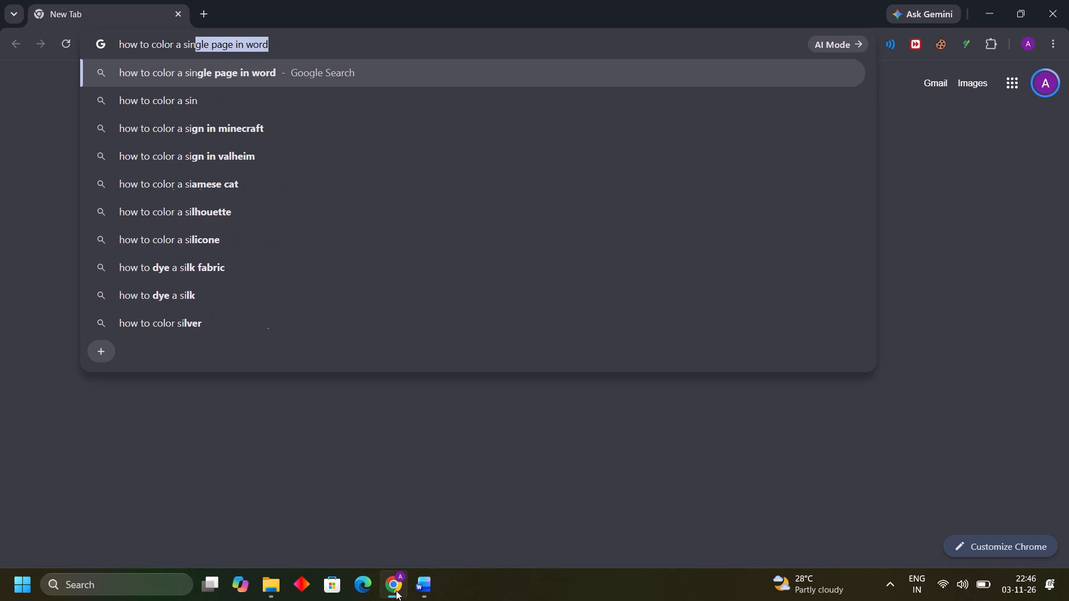
pyautogui.write('gle')
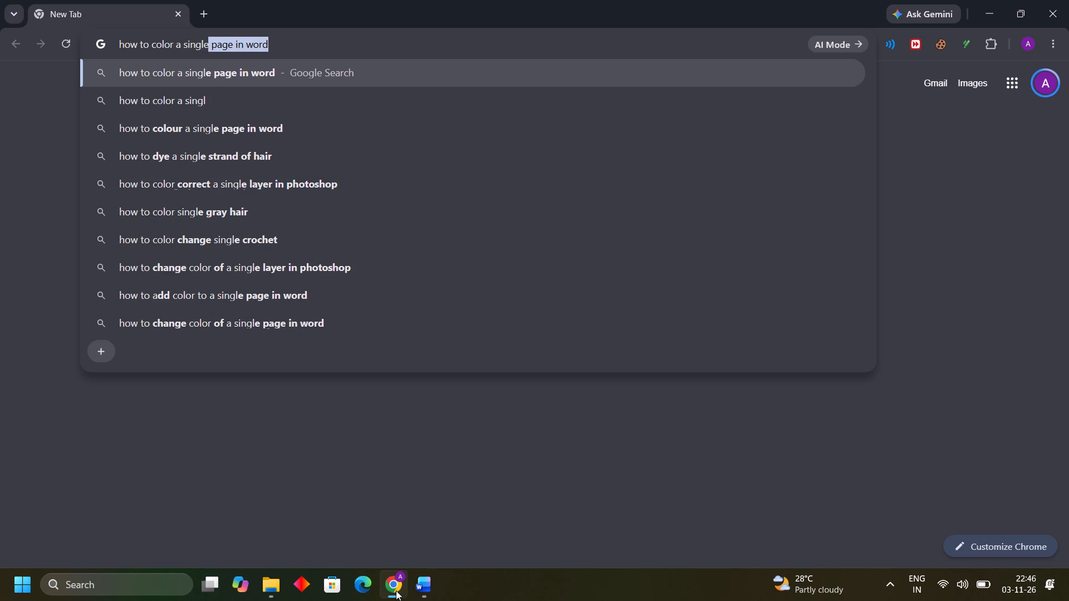
pyautogui.press('space')
pyautogui.write('pa')
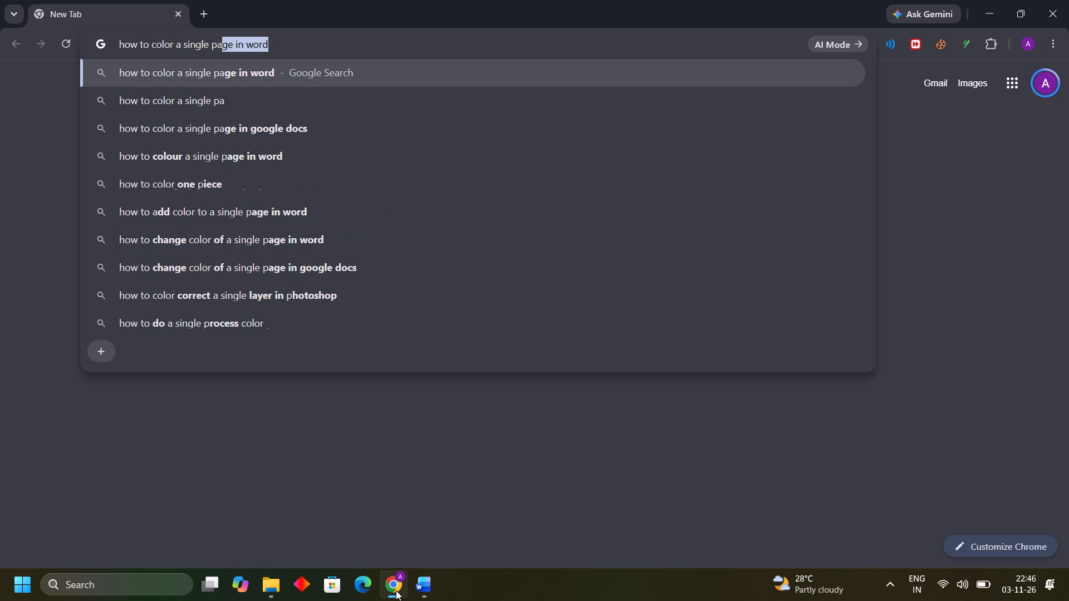
pyautogui.write('ge')
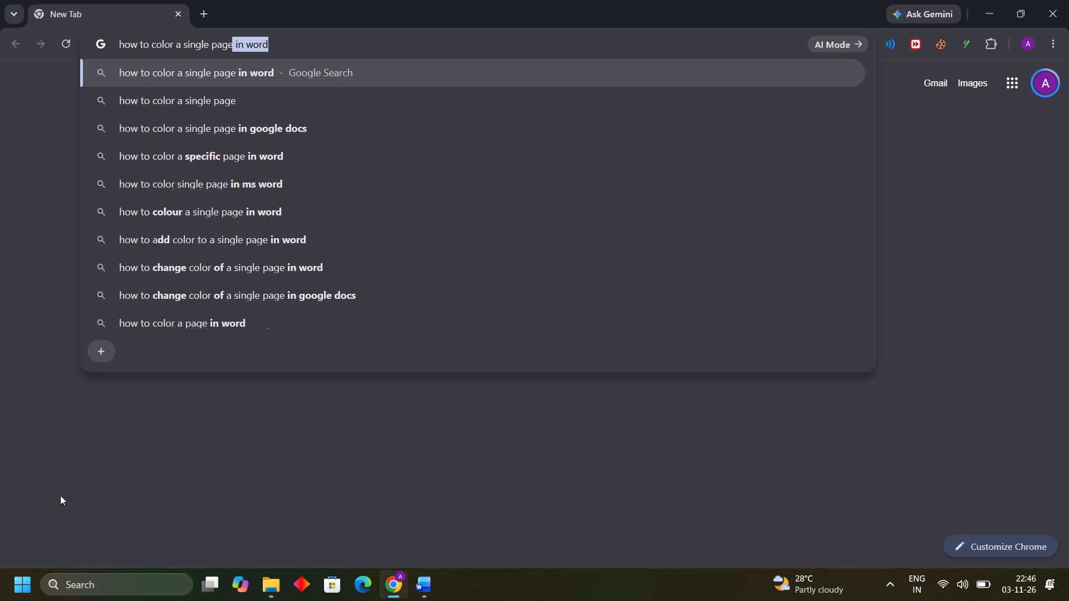
pyautogui.click(244, 151)
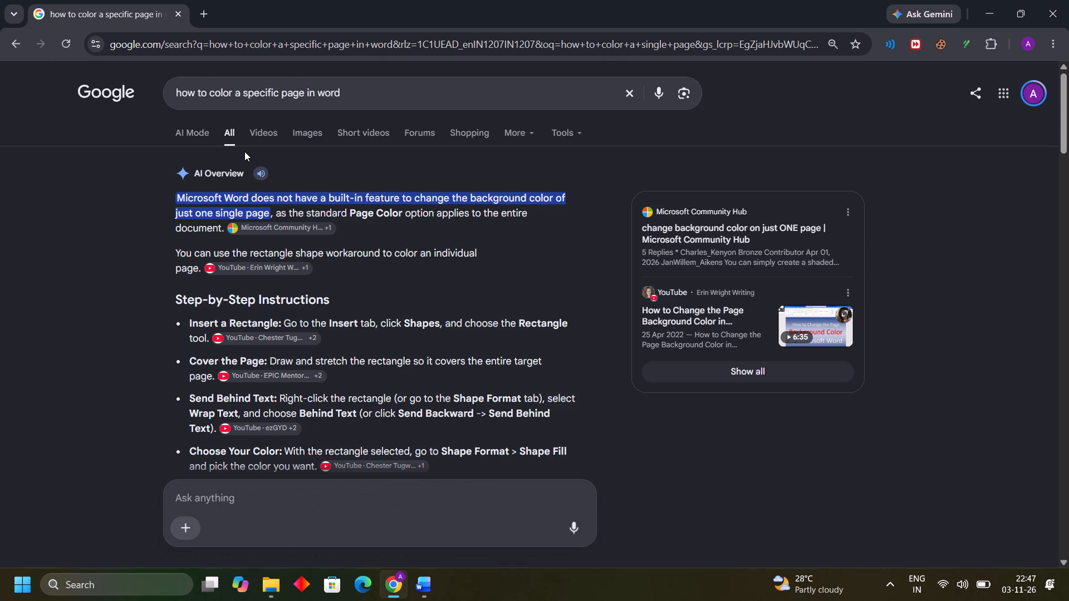
# Read the step-by-step instructions for colouring a single page with a rectangle shape, and close the browser.
pyautogui.scroll(-1, 342, 268)
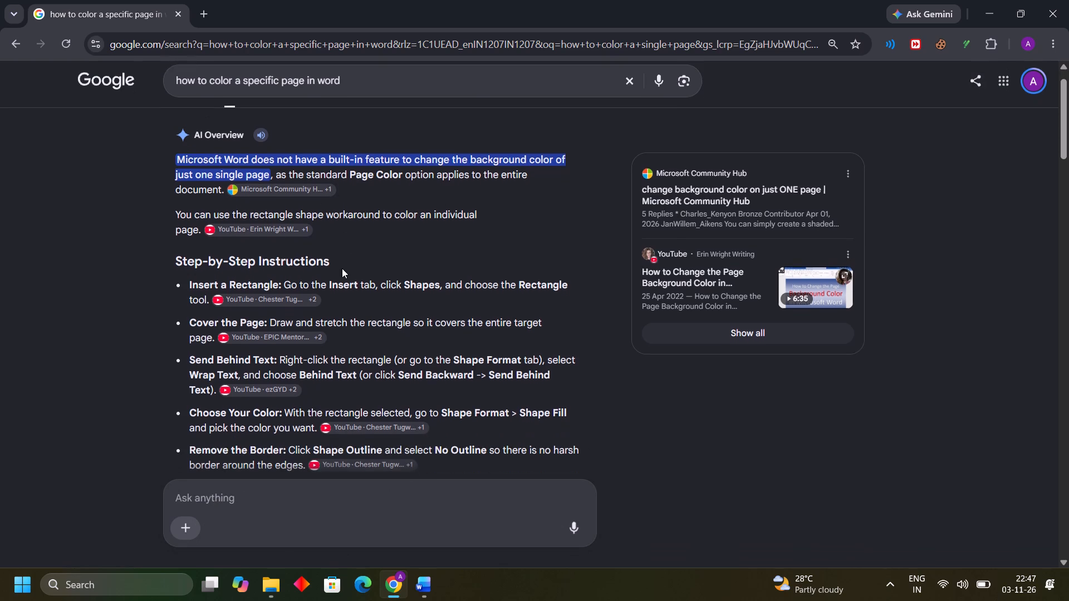
pyautogui.scroll(-1, 342, 268)
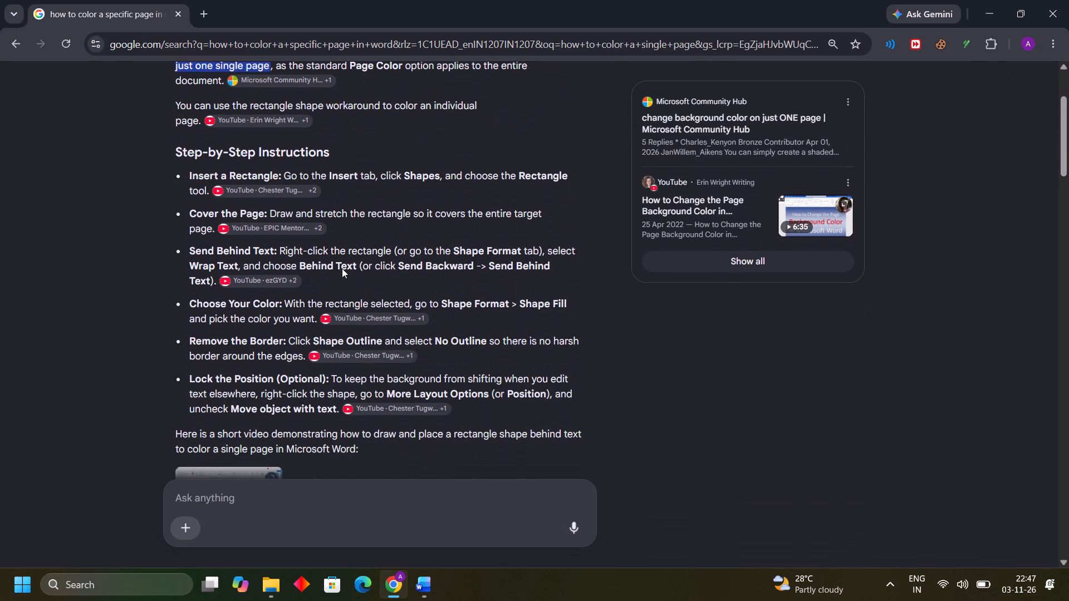
pyautogui.scroll(-1, 342, 268)
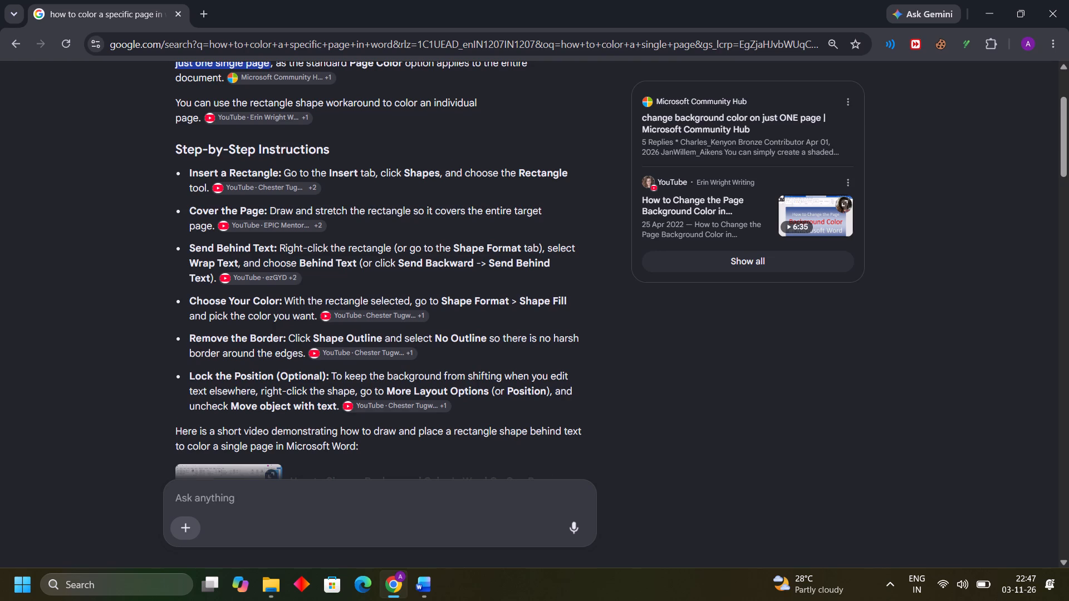
pyautogui.scroll(-1, 342, 268)
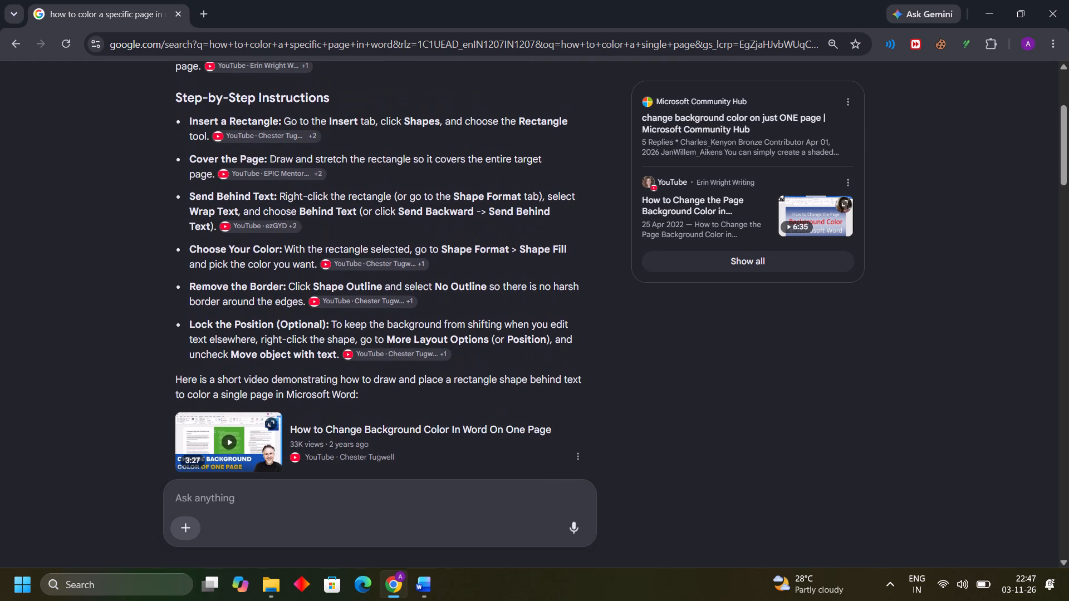
pyautogui.scroll(-2, 342, 268)
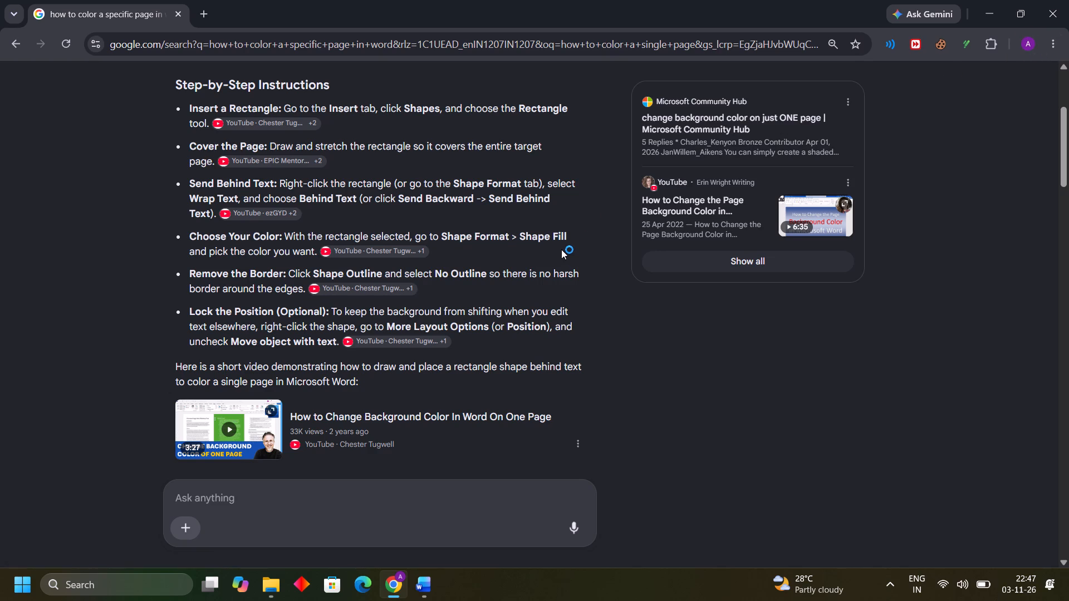
pyautogui.click(1065, 4)
# Back in Word, insert a rectangle shape at the top-left corner of the closing blank page.
pyautogui.scroll(-2, 552, 320)
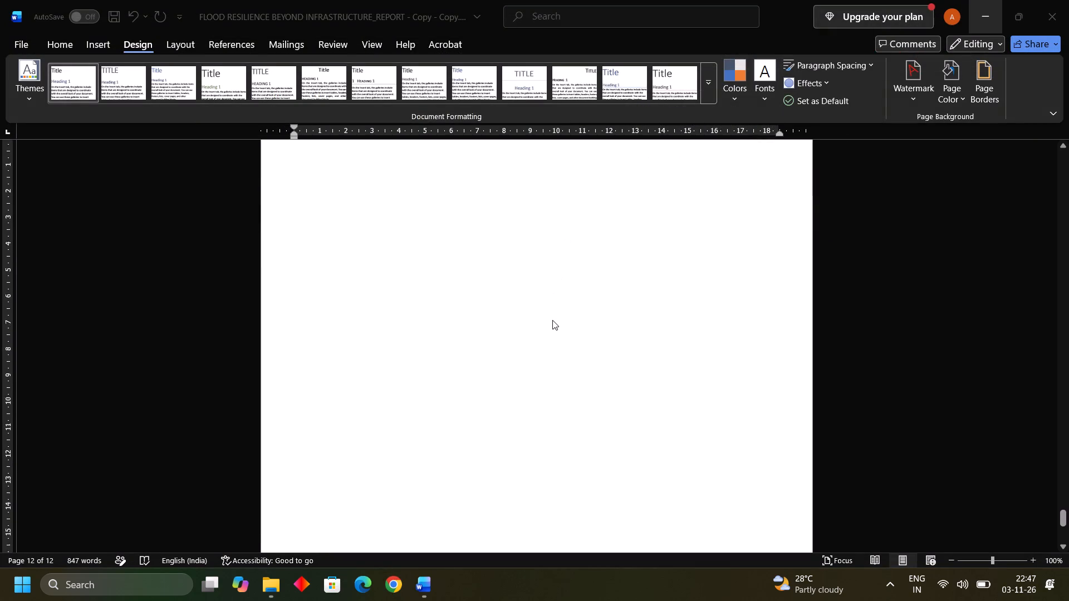
pyautogui.scroll(-6, 552, 320)
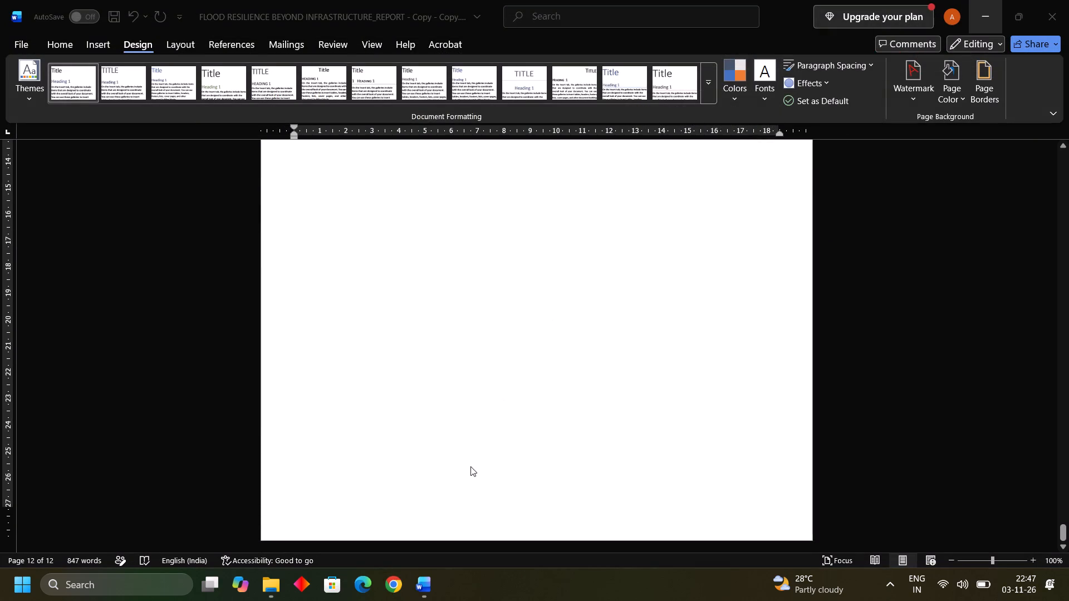
pyautogui.keyDown('ctrl'); pyautogui.scroll(-6, 470, 466); pyautogui.keyUp('ctrl')
pyautogui.keyDown('ctrl'); pyautogui.scroll(-4, 541, 346); pyautogui.keyUp('ctrl')
pyautogui.click(993, 562)
pyautogui.moveTo(993, 562); pyautogui.dragTo(987, 562)
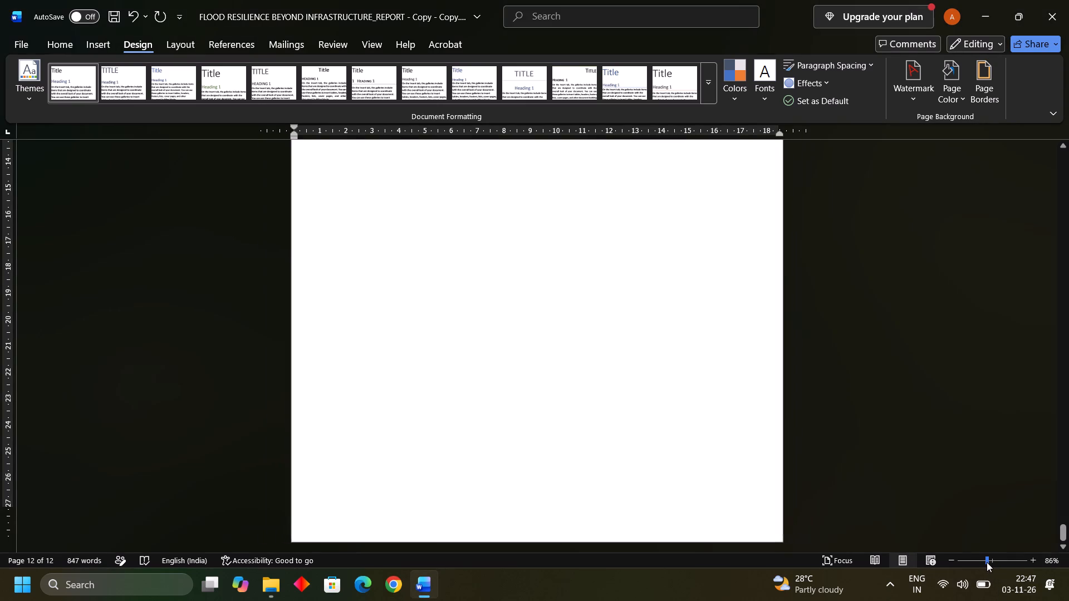
pyautogui.moveTo(987, 562); pyautogui.dragTo(964, 565)
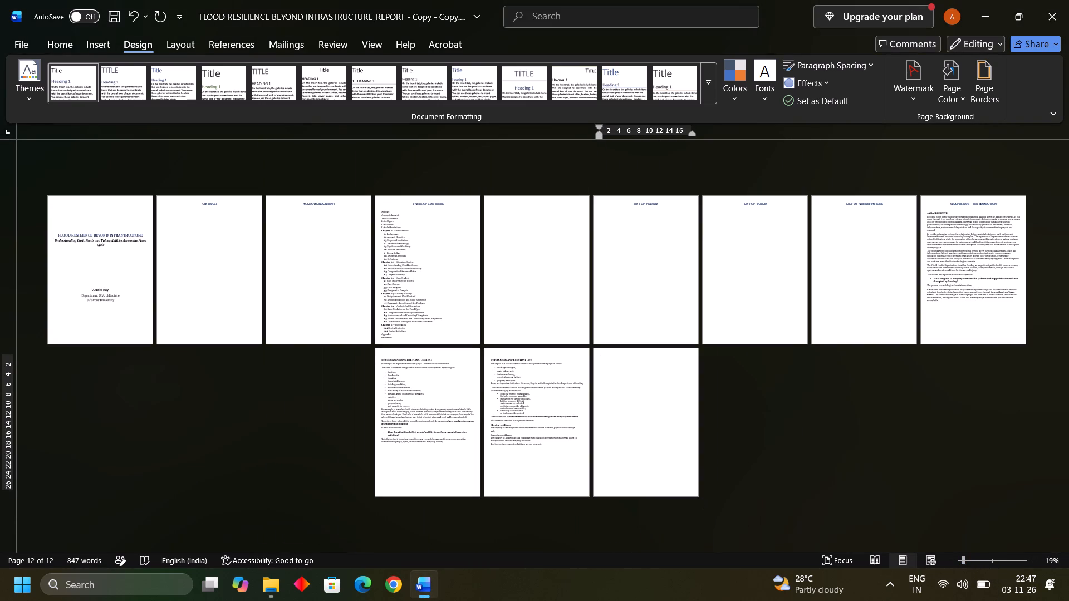
pyautogui.keyDown('ctrl'); pyautogui.scroll(5, 700, 499); pyautogui.keyUp('ctrl')
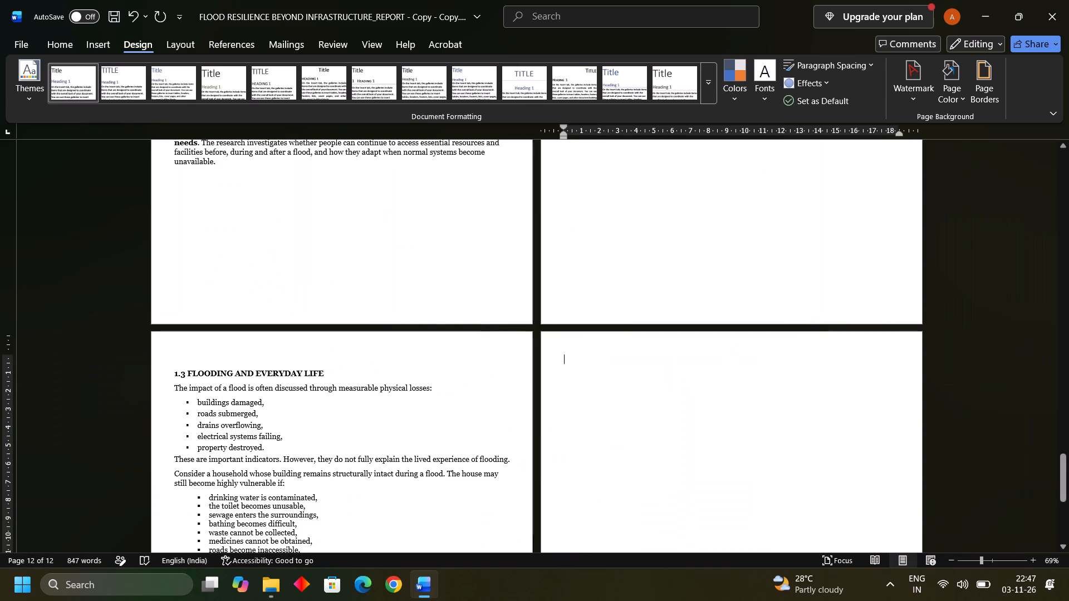
pyautogui.scroll(-2, 700, 499)
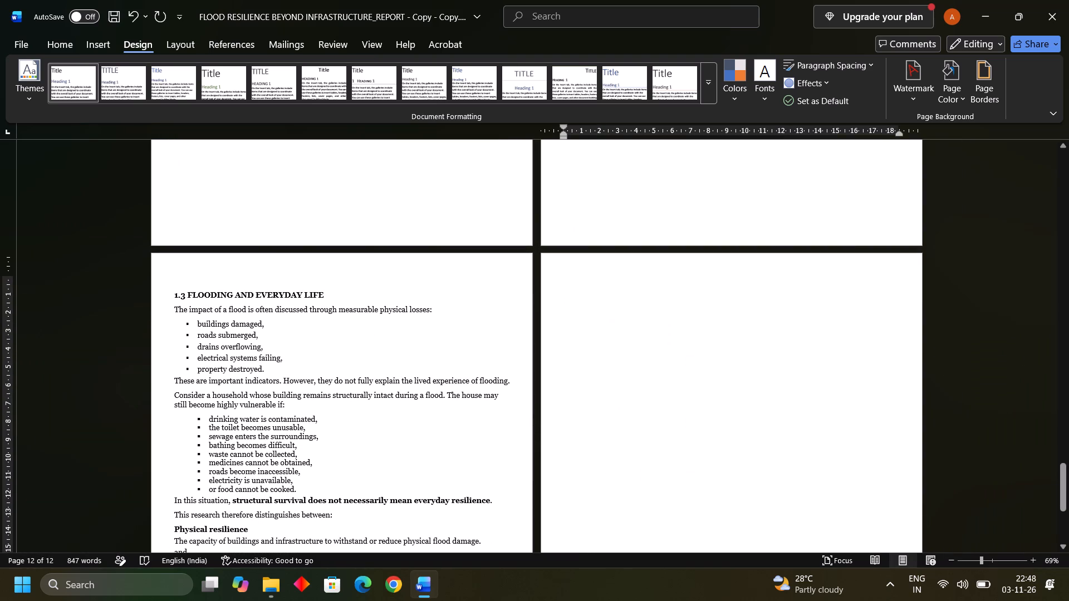
pyautogui.click(102, 44)
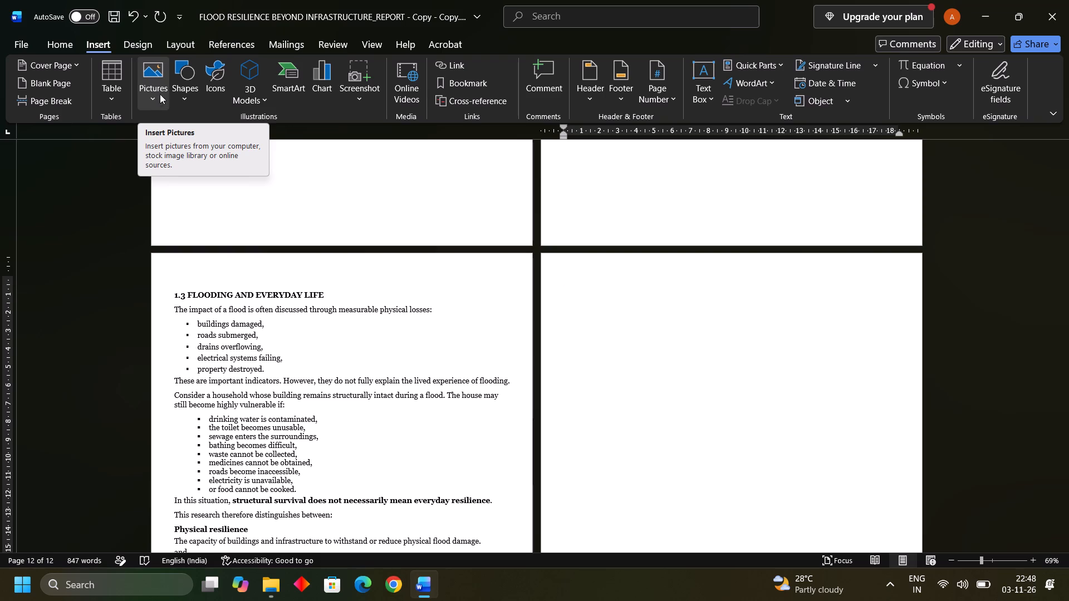
pyautogui.click(188, 93)
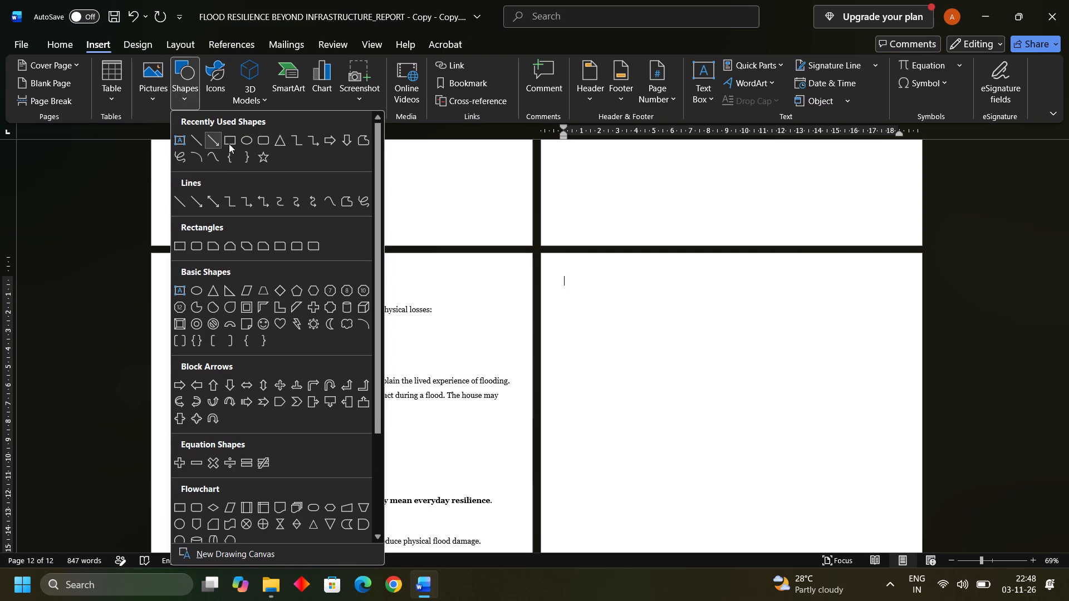
pyautogui.click(231, 144)
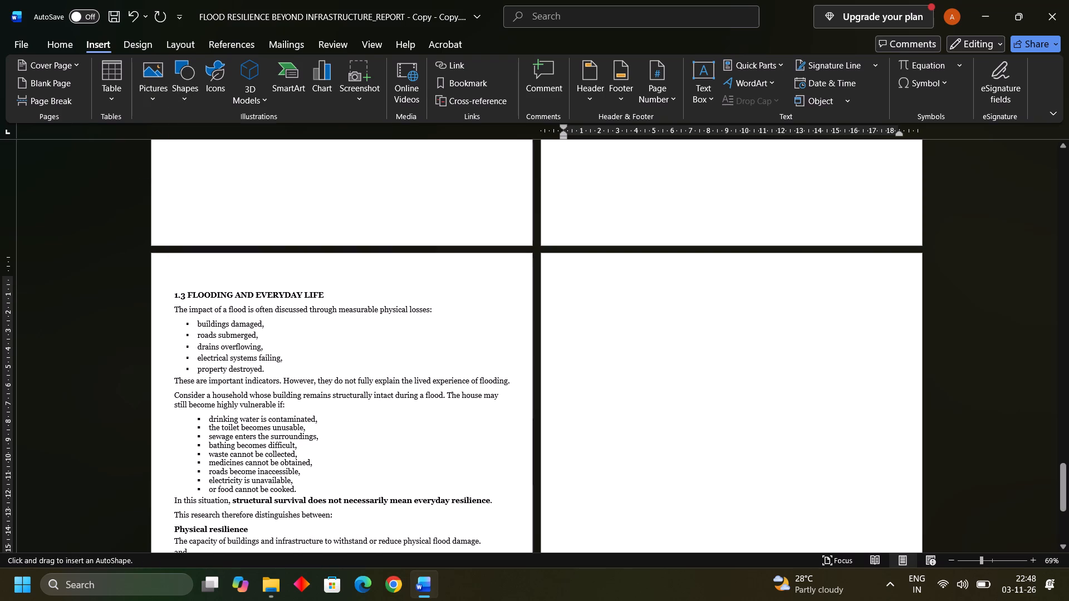
pyautogui.doubleClick(541, 253)
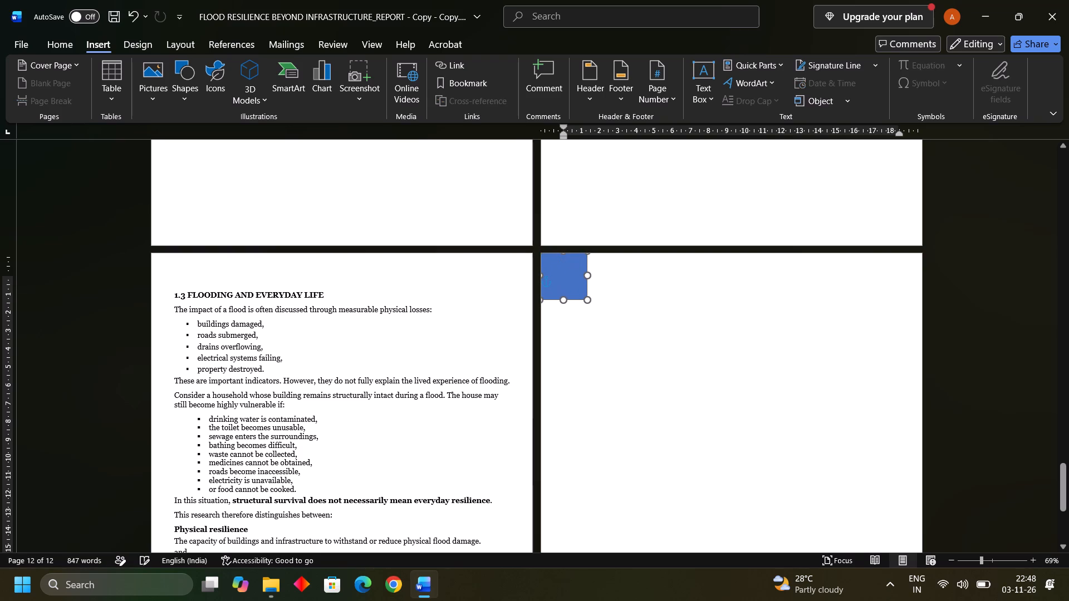
# Stretch the blue rectangle across the full width of the closing blank page and down towards its bottom edge.
pyautogui.click(590, 299)
pyautogui.moveTo(590, 299); pyautogui.dragTo(862, 518)
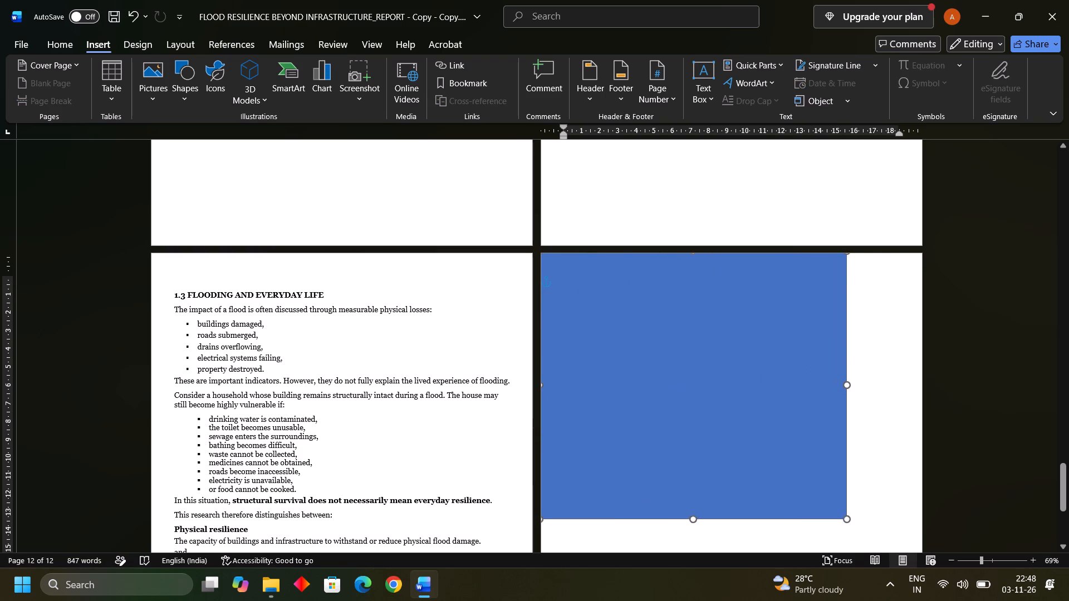
pyautogui.moveTo(862, 518); pyautogui.dragTo(953, 551)
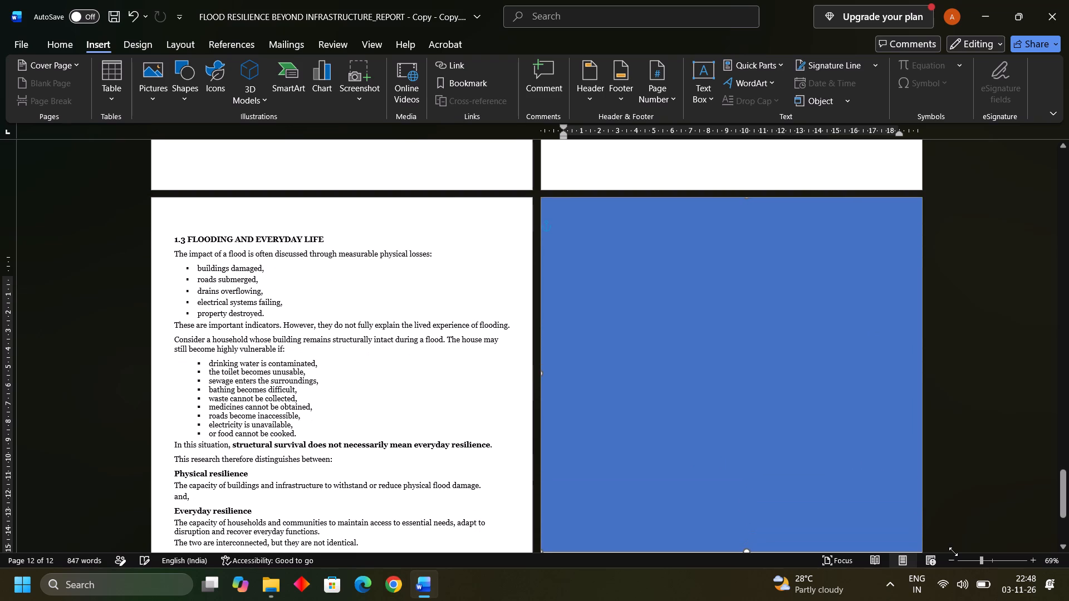
pyautogui.click(1058, 497)
pyautogui.moveTo(1058, 497); pyautogui.dragTo(1056, 543)
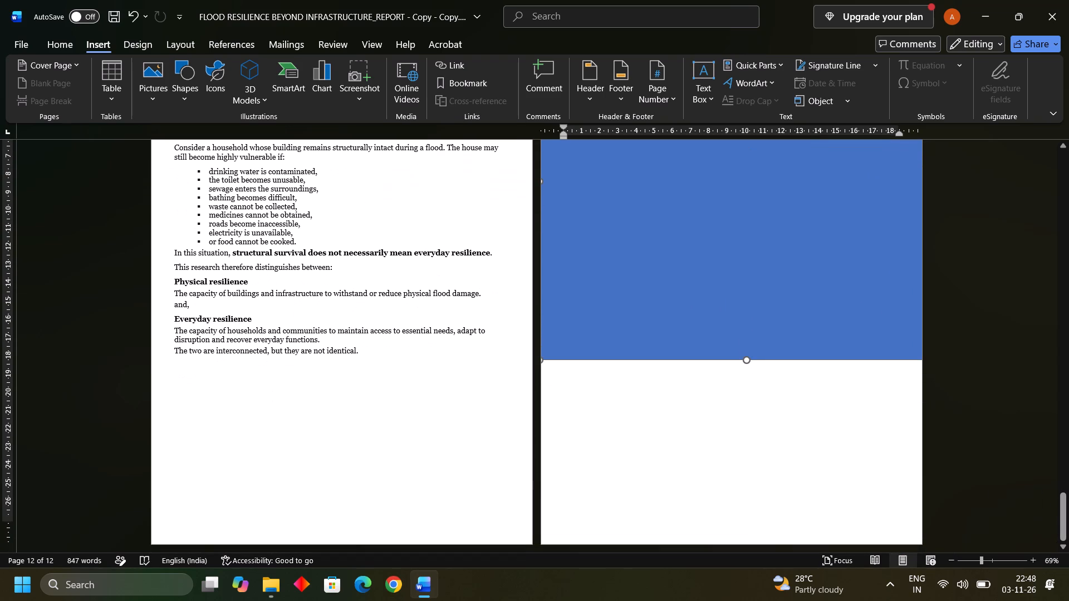
pyautogui.doubleClick(748, 356)
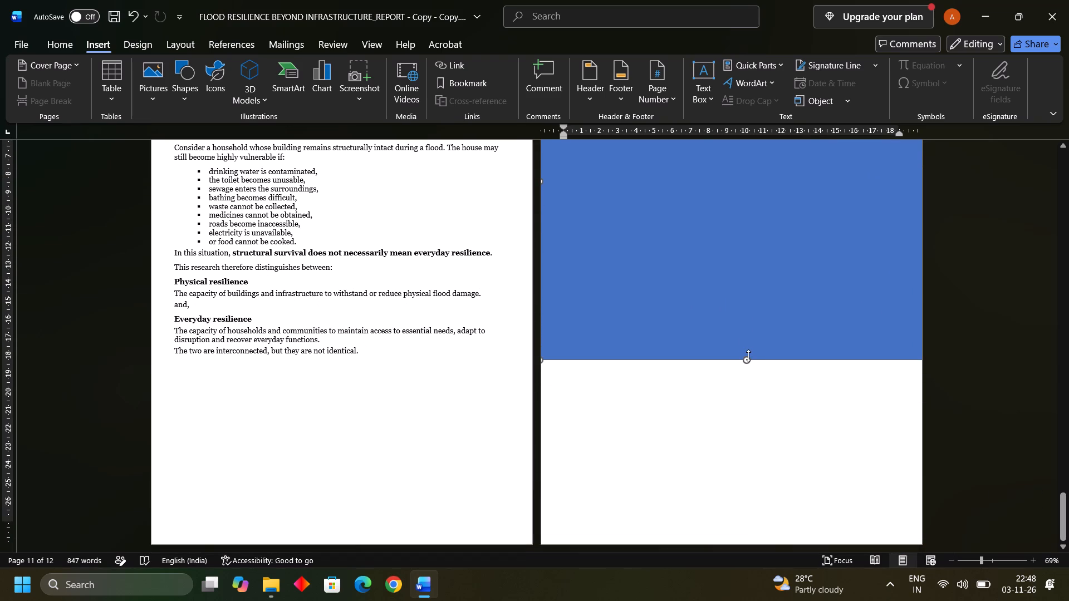